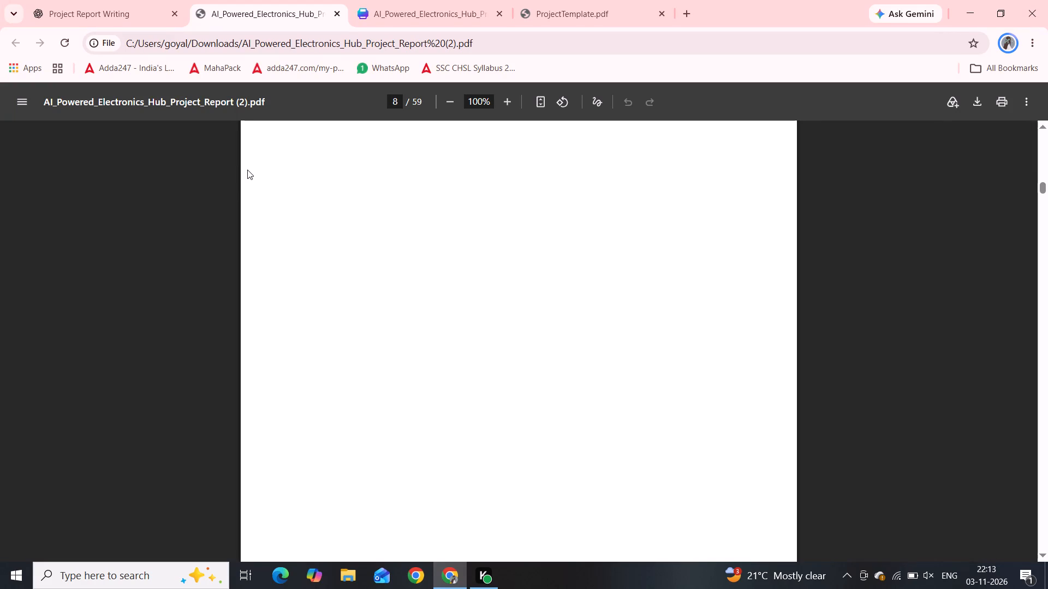
Review the PDF report's front matter from page 8 back through the abstract and figure list to the table of contents.
{"action": "scroll", "coordinate": [247, 170], "scroll_direction": "up", "scroll_amount": 4}
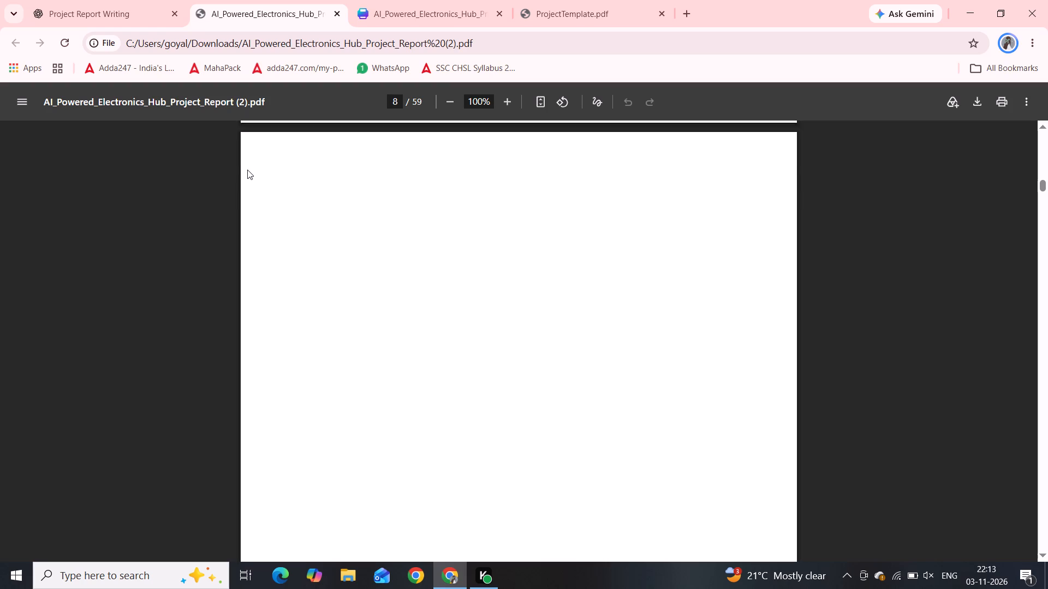
{"action": "scroll", "coordinate": [247, 170], "scroll_direction": "up", "scroll_amount": 8}
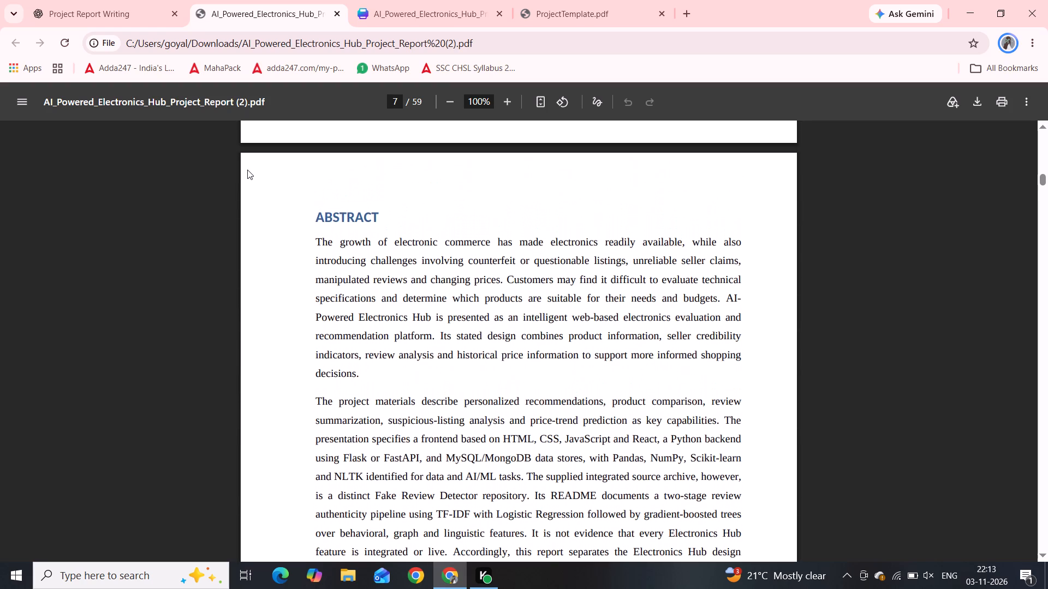
{"action": "scroll", "coordinate": [247, 170], "scroll_direction": "up", "scroll_amount": 10}
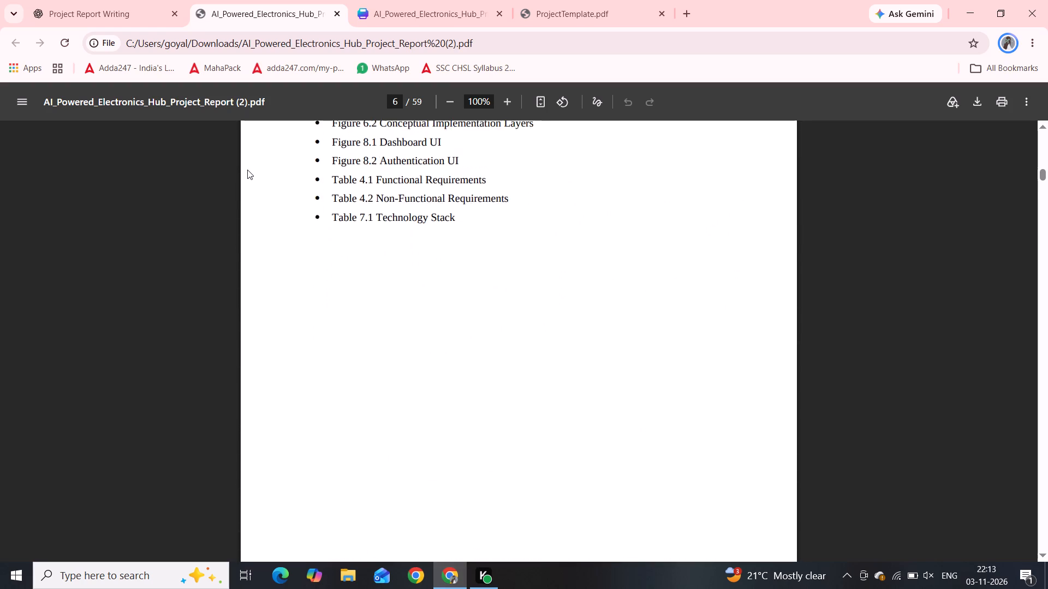
{"action": "scroll", "coordinate": [247, 170], "scroll_direction": "up", "scroll_amount": 8}
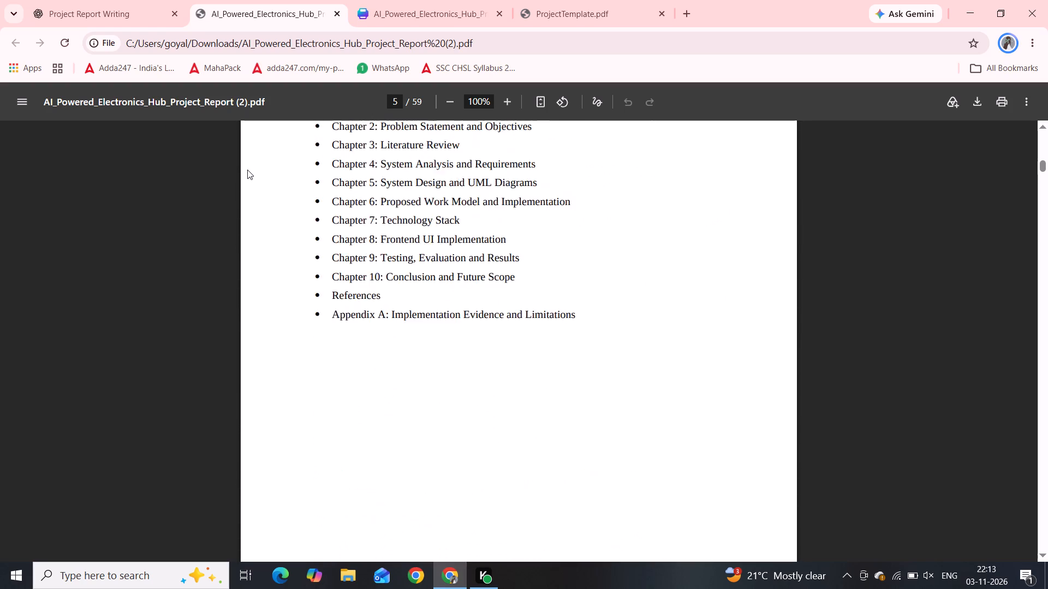
{"action": "scroll", "coordinate": [247, 170], "scroll_direction": "up", "scroll_amount": 7}
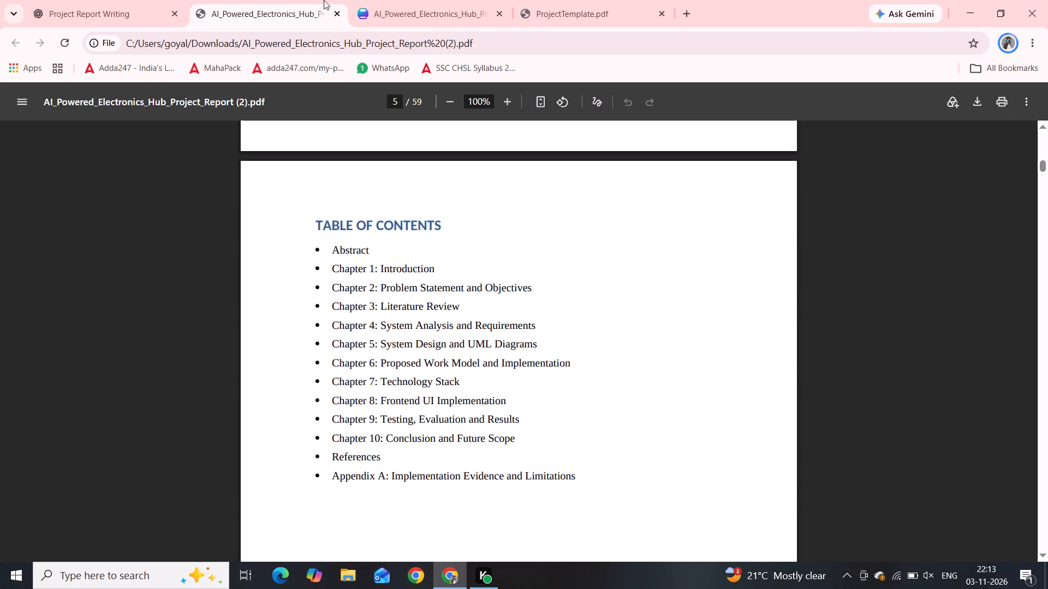
In the Canva design, widen the abstract's main body text box on page 6 and centre it horizontally on the page.
{"action": "left_click", "coordinate": [386, 0]}
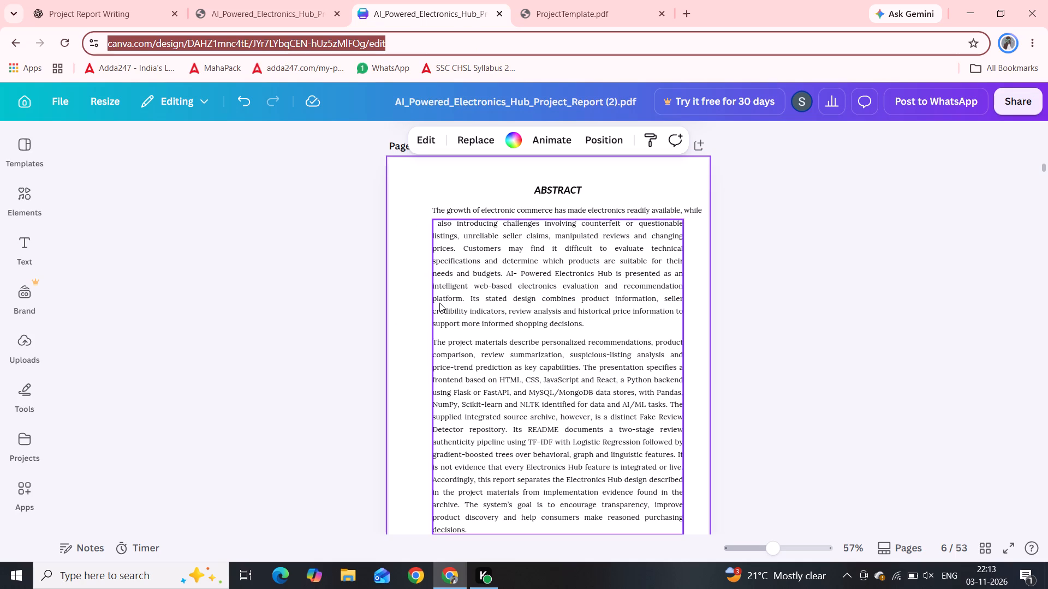
{"action": "left_click", "coordinate": [439, 303]}
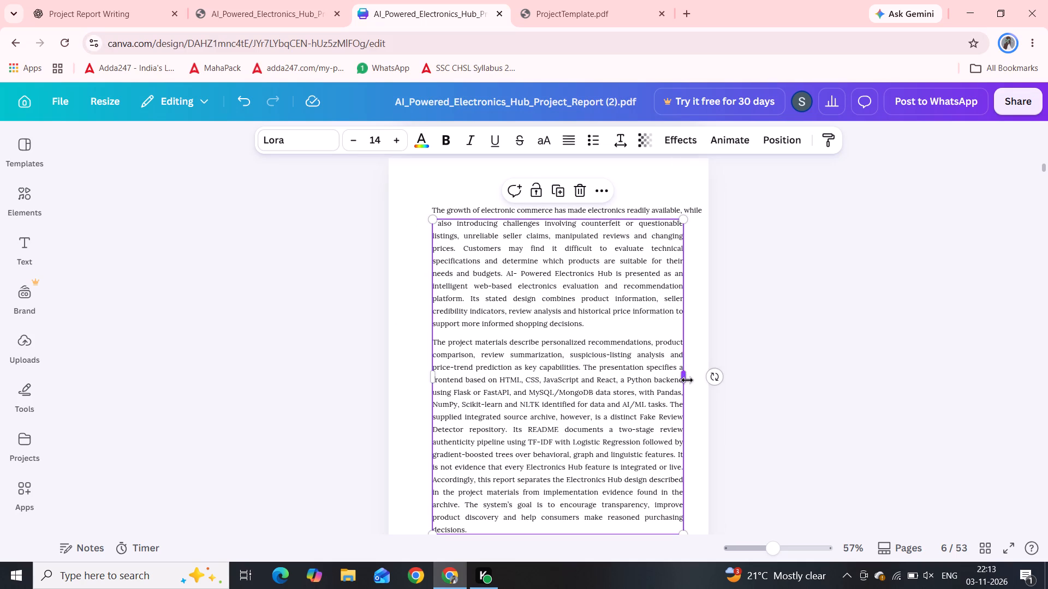
{"action": "left_click_drag", "start_coordinate": [687, 380], "coordinate": [696, 376]}
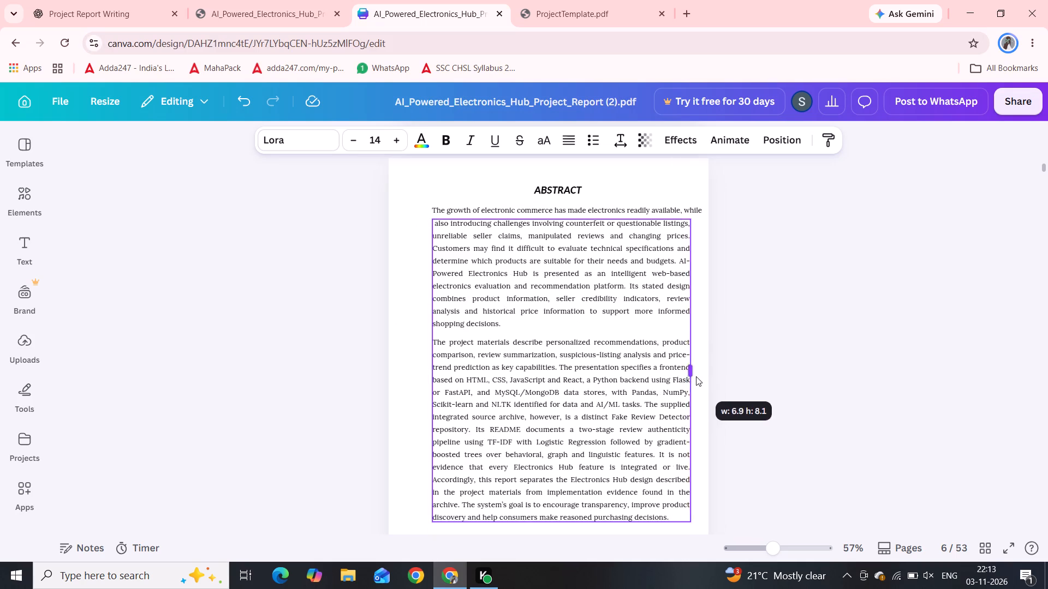
{"action": "left_click_drag", "start_coordinate": [696, 376], "coordinate": [706, 373]}
{"action": "left_click_drag", "start_coordinate": [628, 384], "coordinate": [612, 384]}
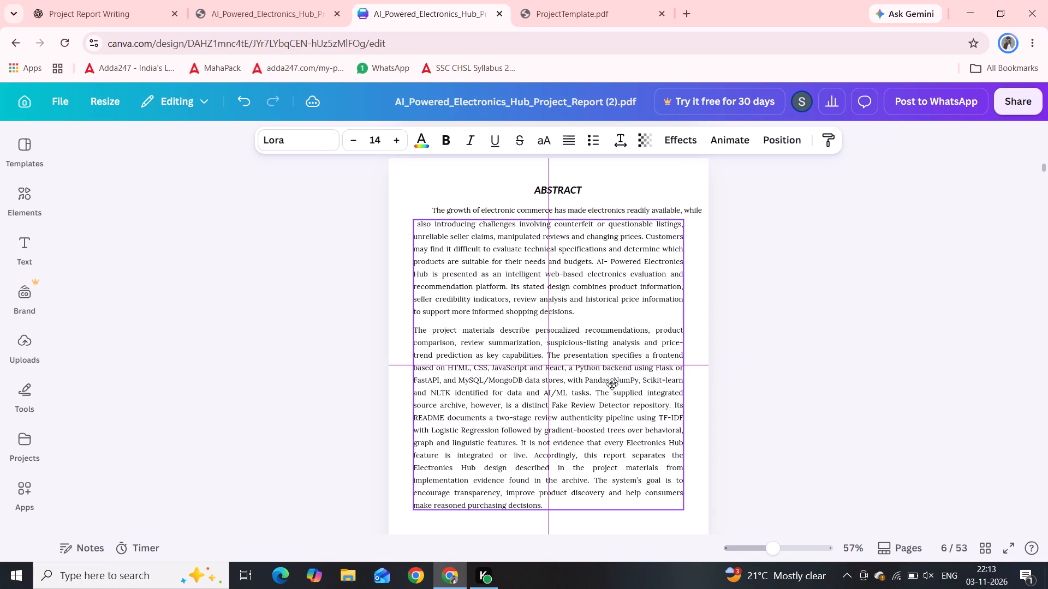
{"action": "left_click_drag", "start_coordinate": [612, 384], "coordinate": [608, 384]}
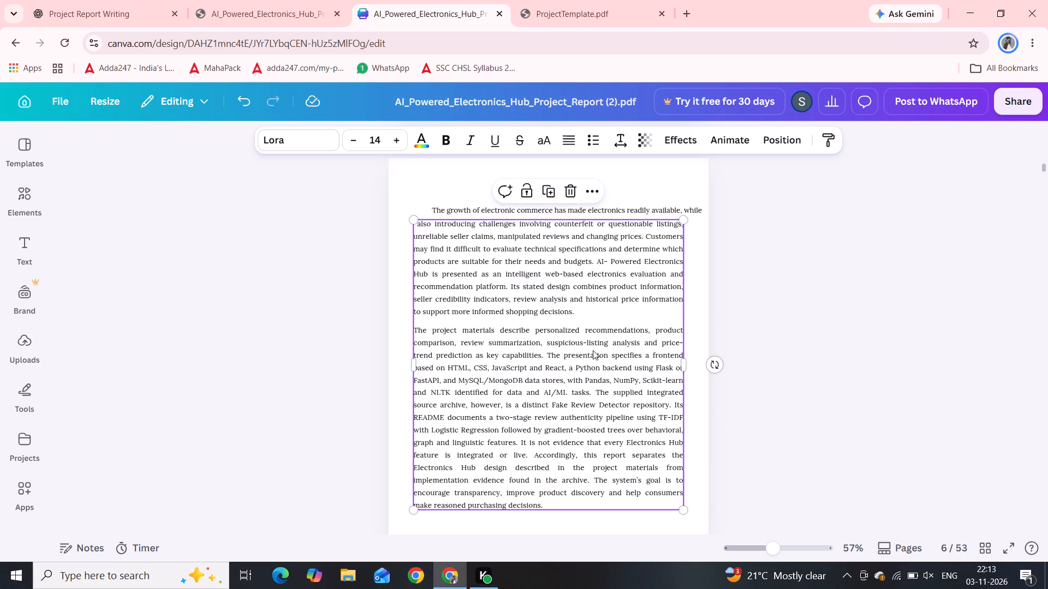
Move the abstract's separate first text line to align with the body text's side edges and sit just above it.
{"action": "left_click_drag", "start_coordinate": [544, 212], "coordinate": [533, 213]}
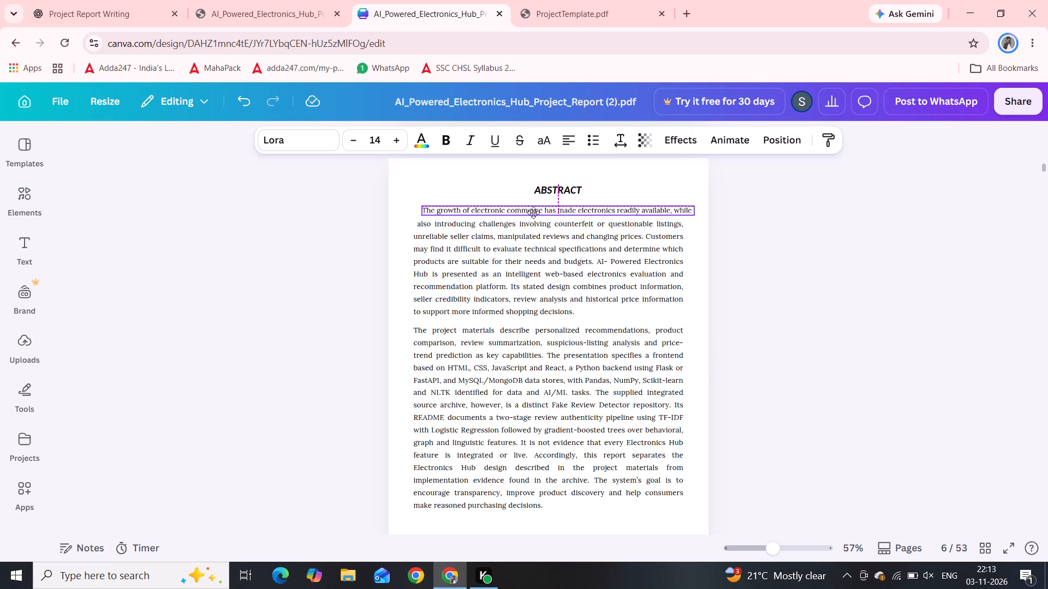
{"action": "left_click_drag", "start_coordinate": [533, 213], "coordinate": [529, 213]}
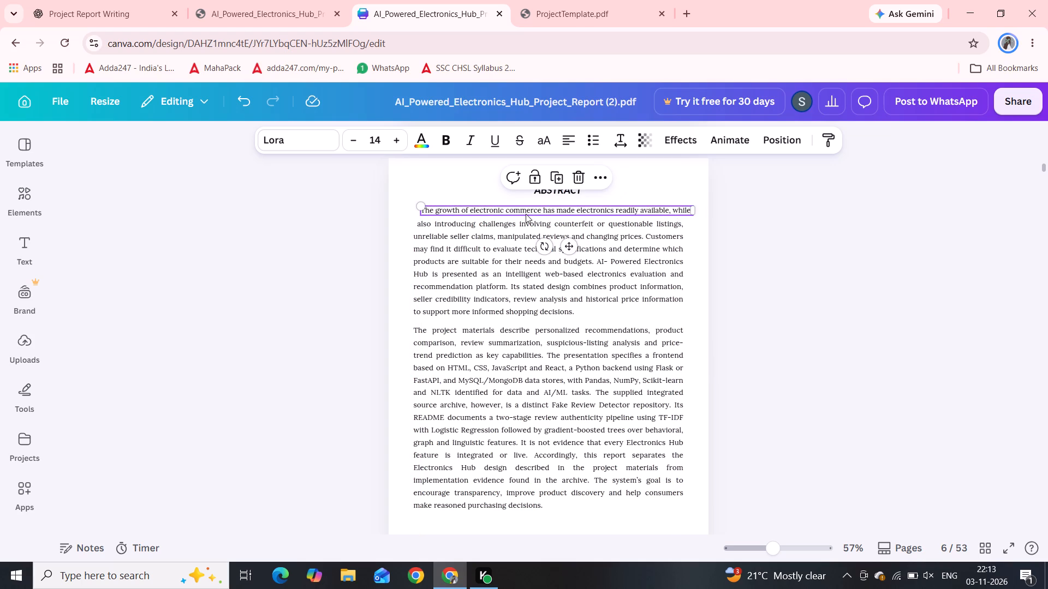
{"action": "left_click_drag", "start_coordinate": [526, 214], "coordinate": [520, 215]}
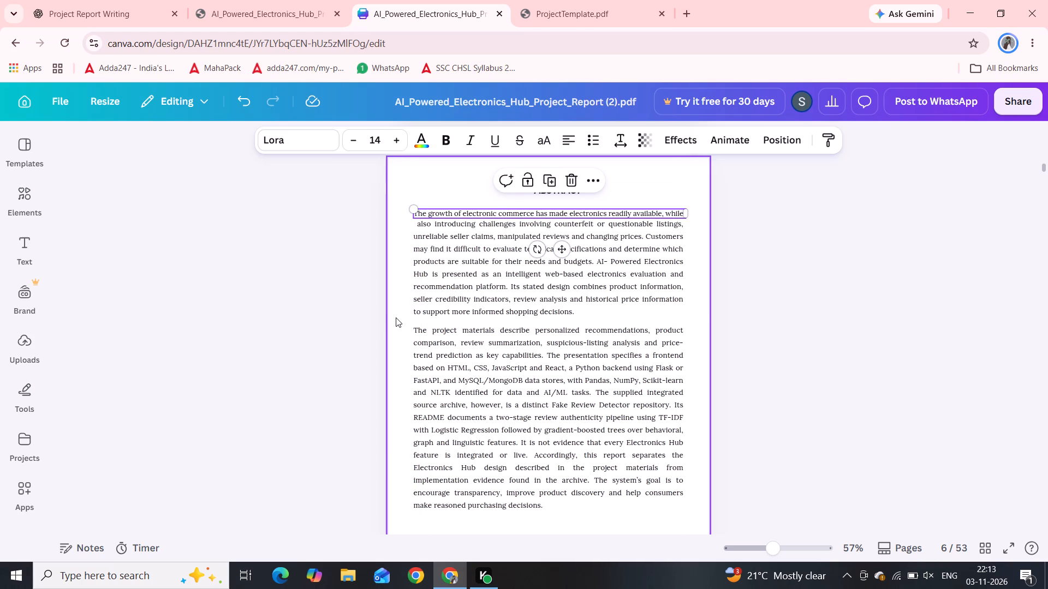
{"action": "left_click", "coordinate": [396, 317]}
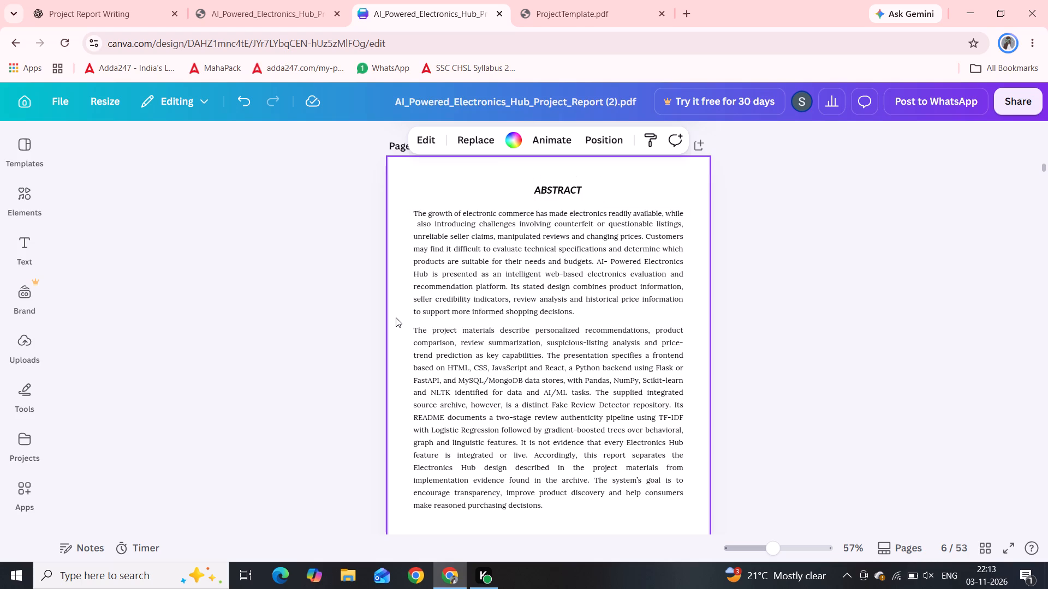
{"action": "scroll", "coordinate": [396, 317], "scroll_direction": "down", "scroll_amount": 4}
{"action": "scroll", "coordinate": [396, 317], "scroll_direction": "up", "scroll_amount": 1}
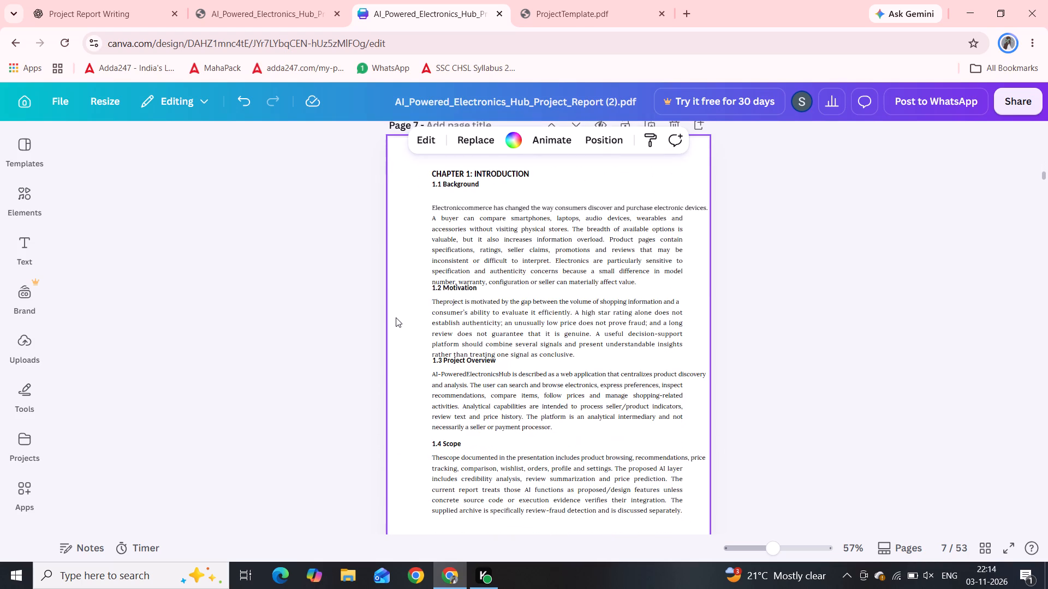
{"action": "scroll", "coordinate": [396, 317], "scroll_direction": "up", "scroll_amount": 12}
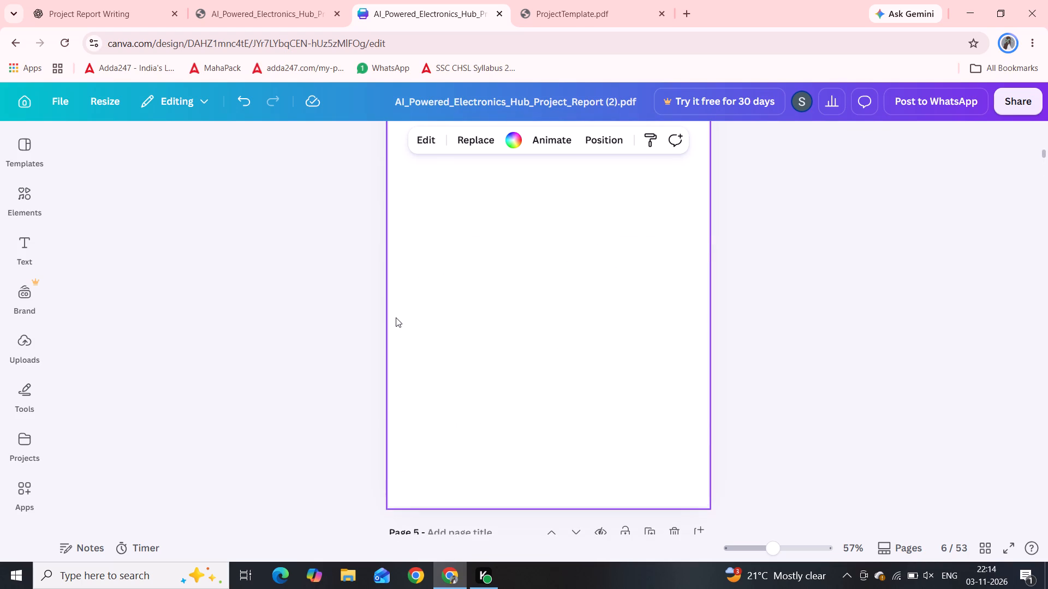
{"action": "scroll", "coordinate": [396, 317], "scroll_direction": "down", "scroll_amount": 3}
{"action": "scroll", "coordinate": [396, 317], "scroll_direction": "up", "scroll_amount": 3}
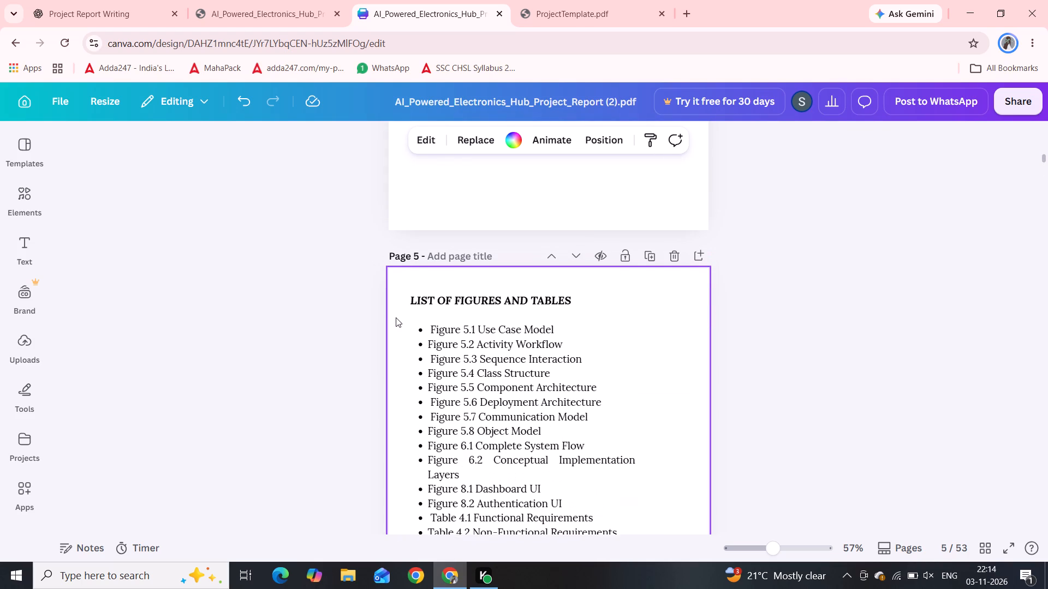
{"action": "scroll", "coordinate": [396, 317], "scroll_direction": "up", "scroll_amount": 5}
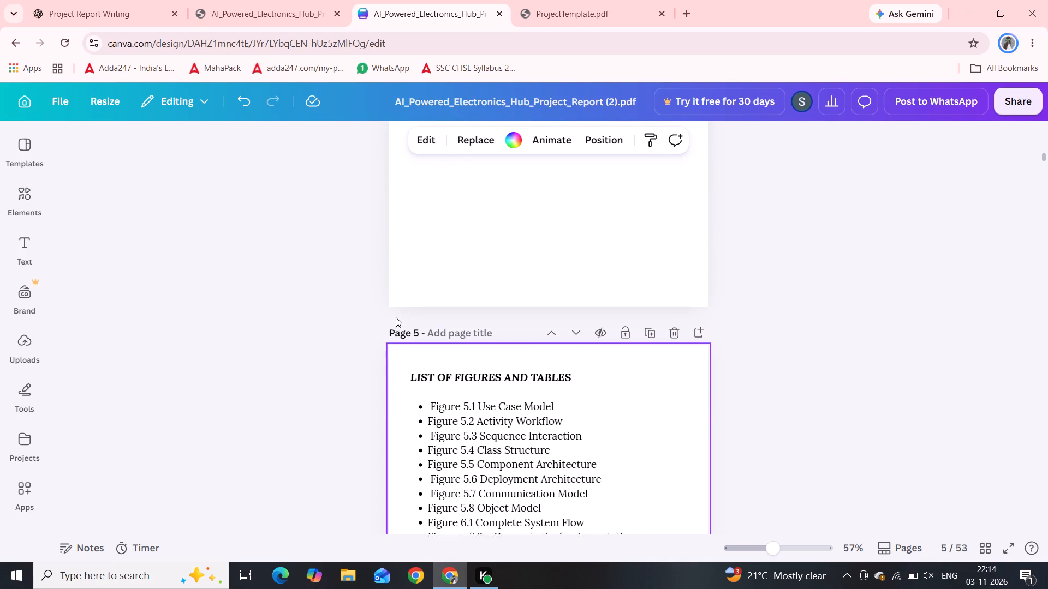
{"action": "scroll", "coordinate": [396, 317], "scroll_direction": "up", "scroll_amount": 1}
{"action": "scroll", "coordinate": [396, 317], "scroll_direction": "down", "scroll_amount": 2}
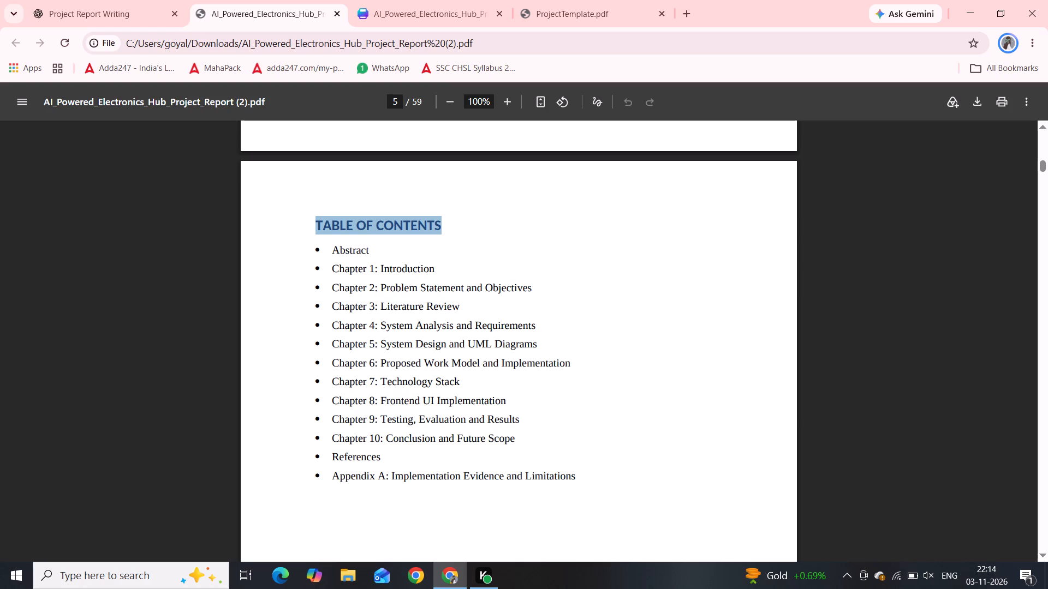
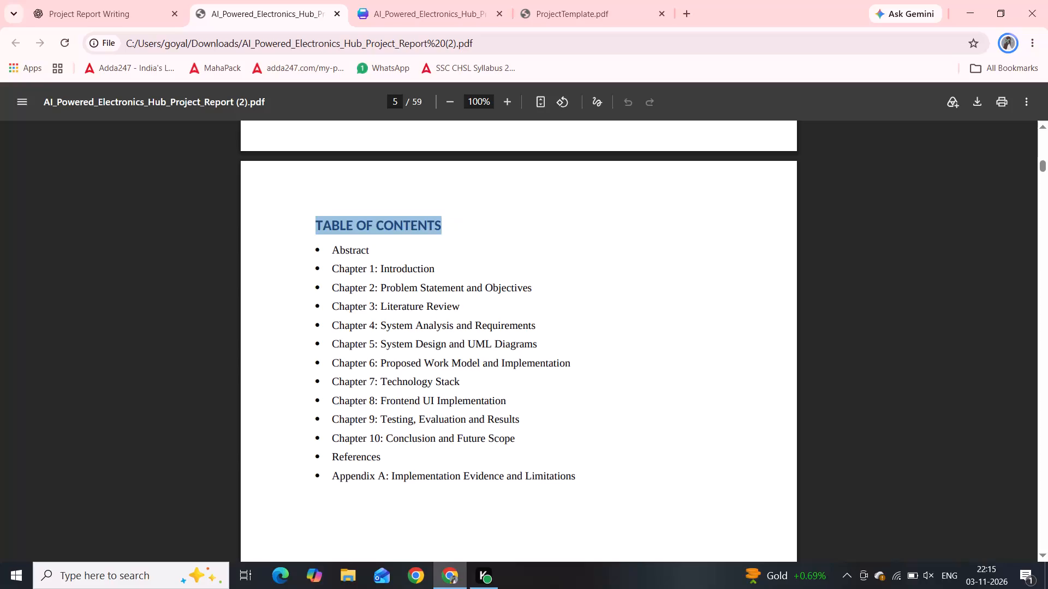
Switch to the Canva design and paste the "TABLE OF CONTENTS" heading onto blank page 4.
{"action": "left_click", "coordinate": [364, 0]}
{"action": "left_click", "coordinate": [442, 362]}
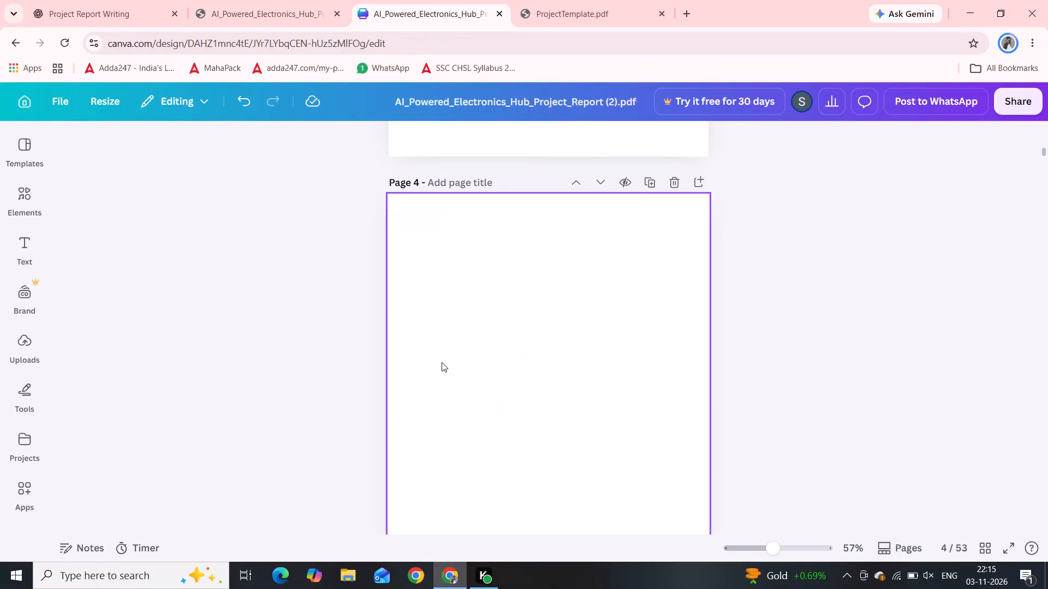
{"action": "scroll", "coordinate": [442, 362], "scroll_direction": "down", "scroll_amount": 1}
{"action": "key", "text": "ctrl+v"}
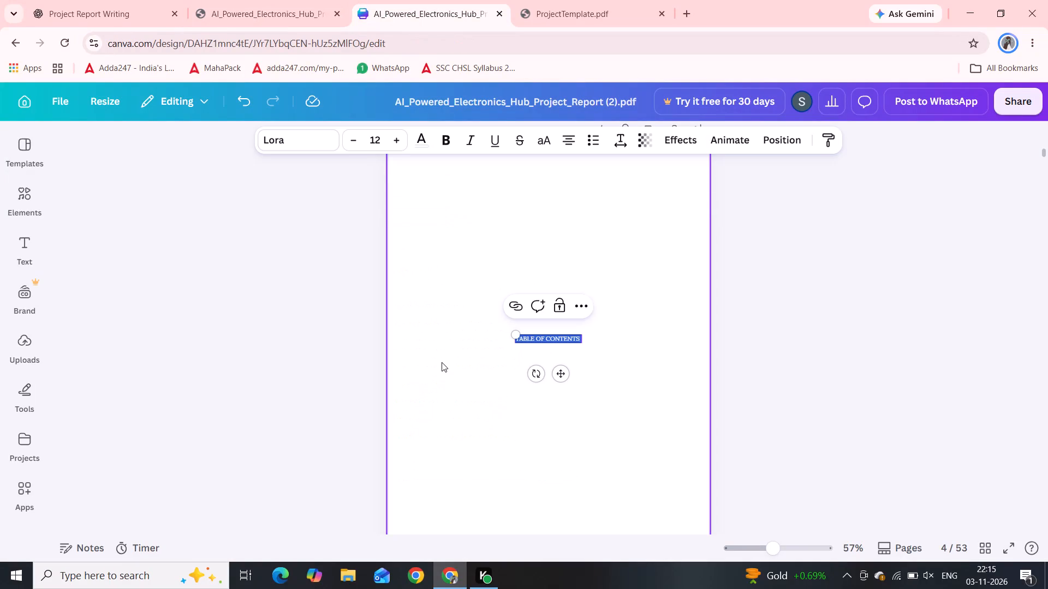
Make the "TABLE OF CONTENTS" heading bold and set its font size to 20.
{"action": "left_click_drag", "start_coordinate": [388, 141], "coordinate": [405, 182]}
{"action": "triple_click", "coordinate": [405, 182]}
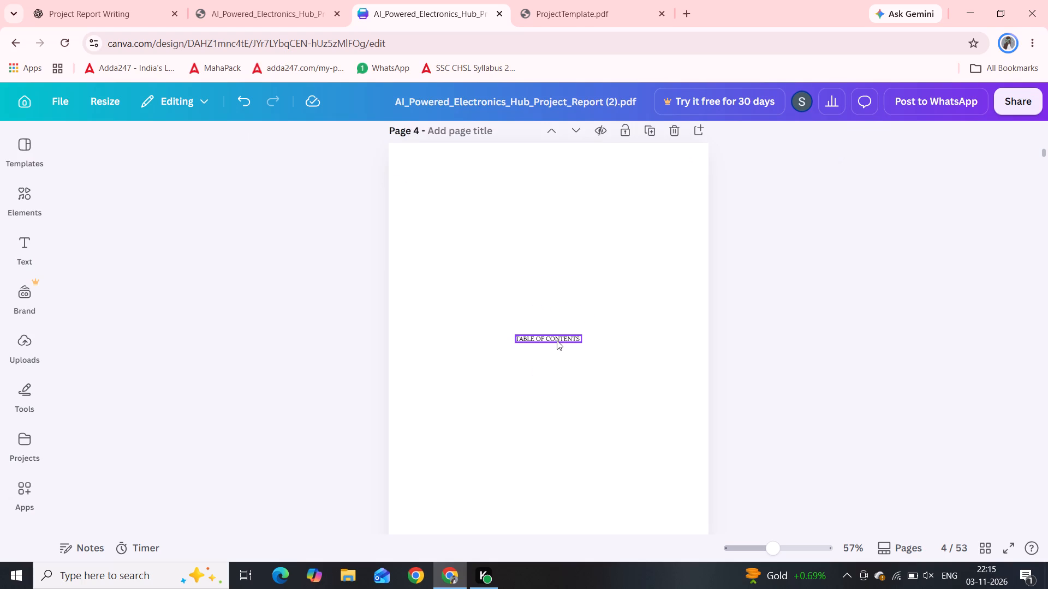
{"action": "left_click", "coordinate": [557, 340]}
{"action": "left_click", "coordinate": [444, 134]}
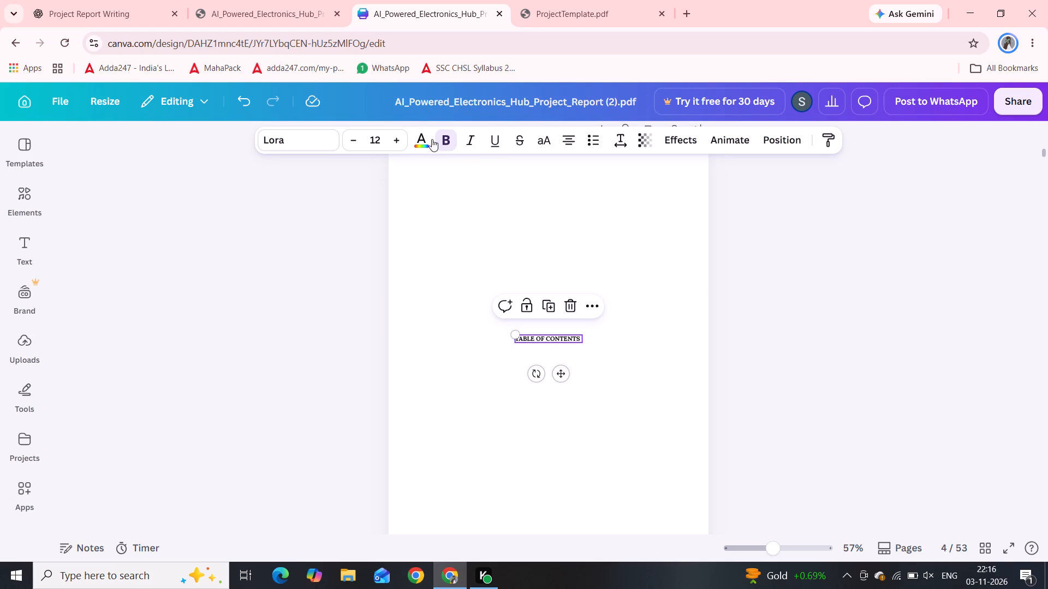
{"action": "triple_click", "coordinate": [397, 141]}
{"action": "left_click", "coordinate": [397, 141]}
{"action": "left_click", "coordinate": [397, 141]}
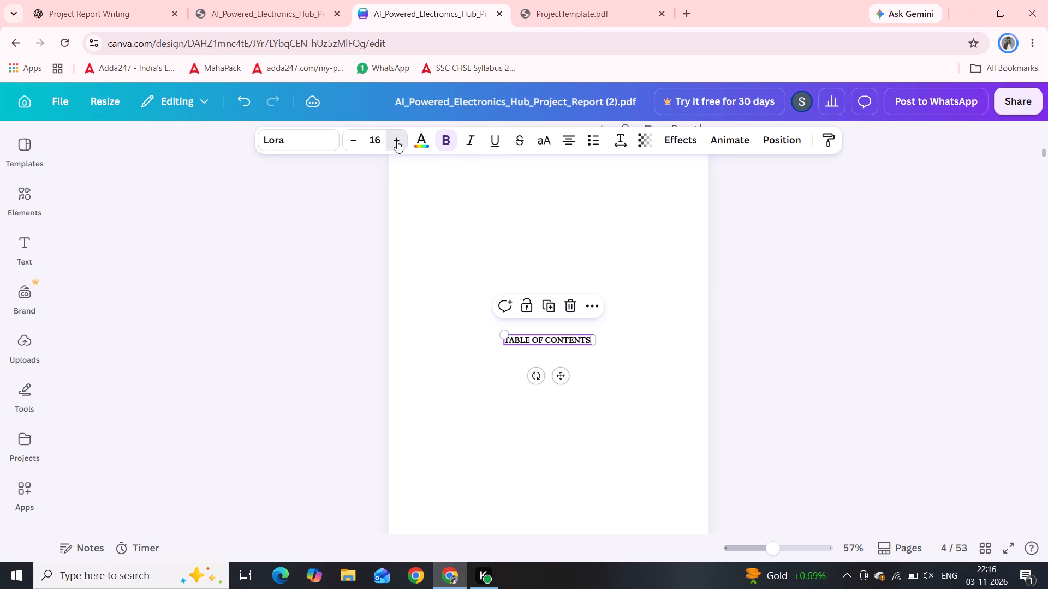
{"action": "left_click", "coordinate": [397, 141]}
{"action": "left_click", "coordinate": [397, 141]}
{"action": "left_click", "coordinate": [397, 141]}
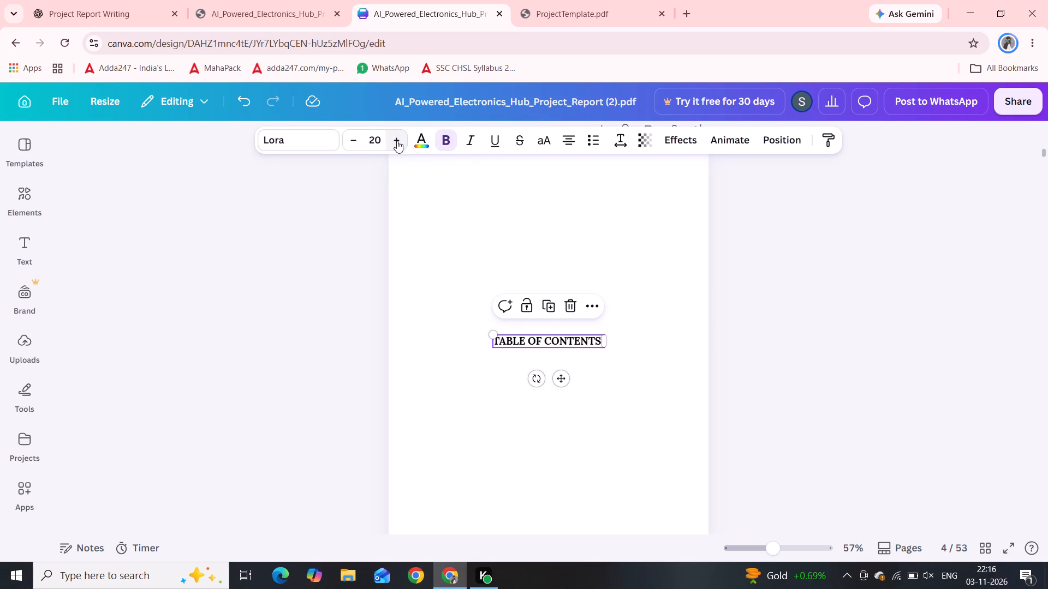
Move the "TABLE OF CONTENTS" heading to the upper-left area of page 4, level with the top margin guide.
{"action": "left_click_drag", "start_coordinate": [562, 378], "coordinate": [509, 277]}
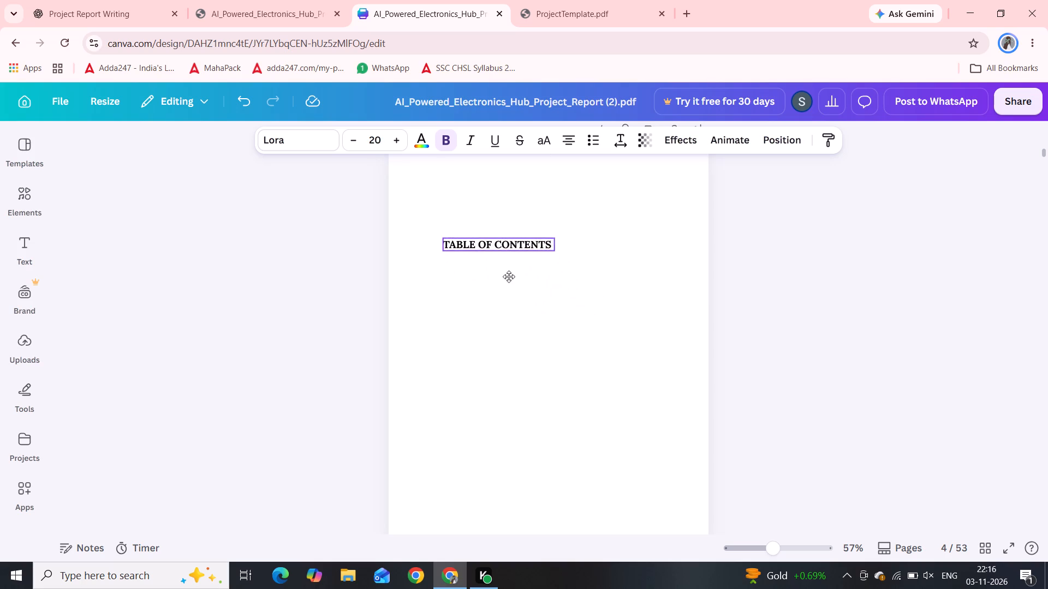
{"action": "left_click_drag", "start_coordinate": [509, 277], "coordinate": [480, 215]}
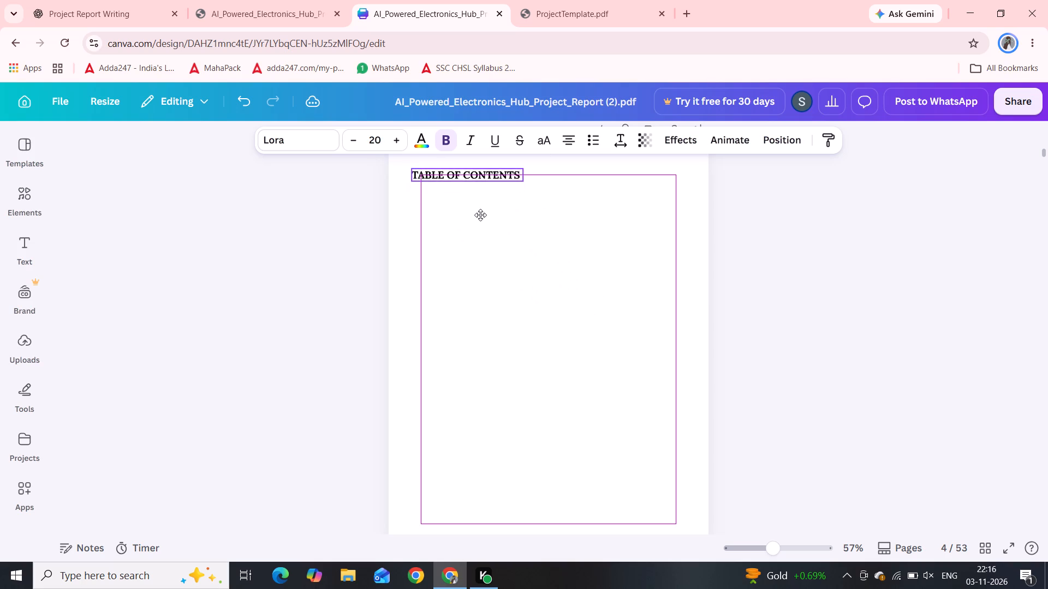
{"action": "left_click_drag", "start_coordinate": [480, 215], "coordinate": [480, 218]}
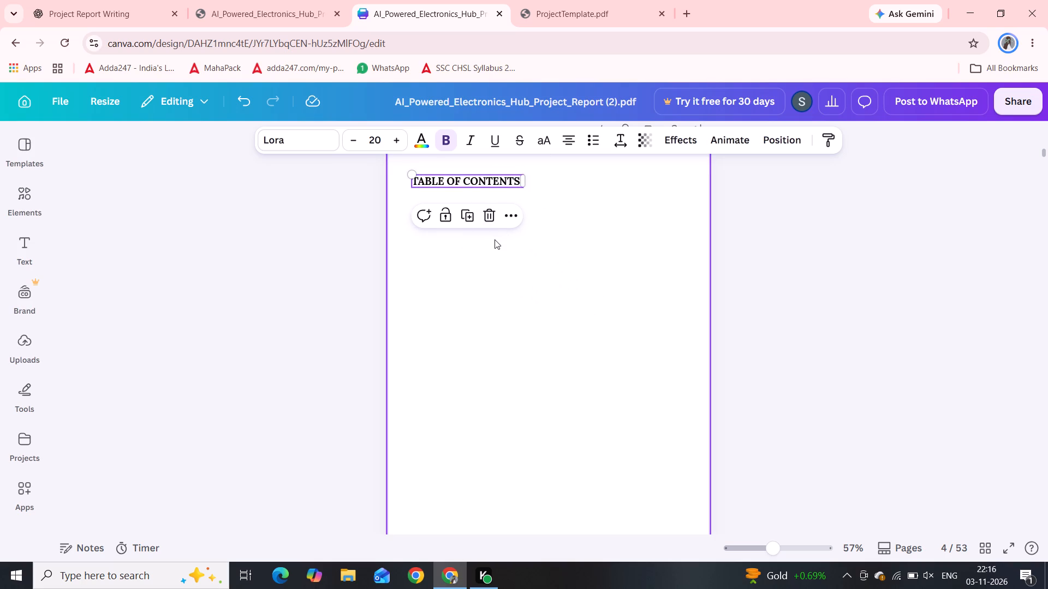
{"action": "left_click_drag", "start_coordinate": [483, 187], "coordinate": [483, 179]}
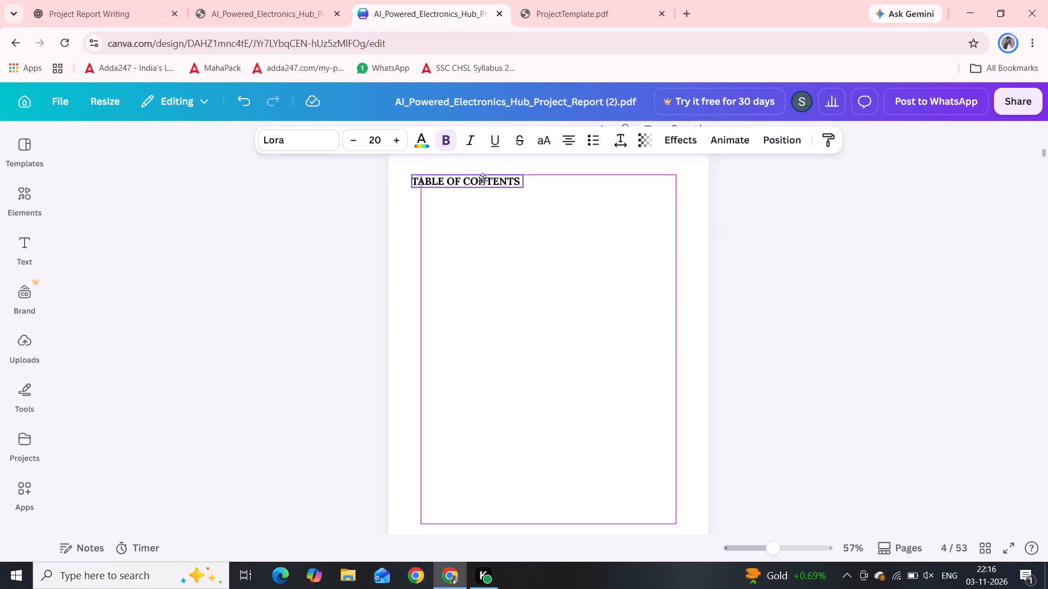
{"action": "left_click_drag", "start_coordinate": [483, 179], "coordinate": [483, 180]}
{"action": "scroll", "coordinate": [474, 263], "scroll_direction": "up", "scroll_amount": 1}
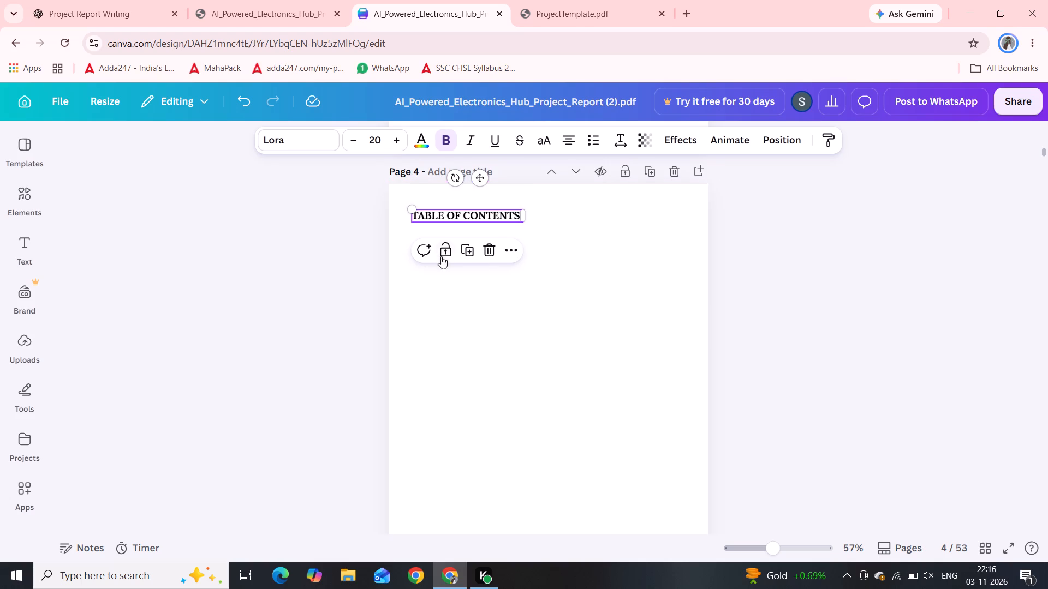
{"action": "left_click", "coordinate": [421, 280]}
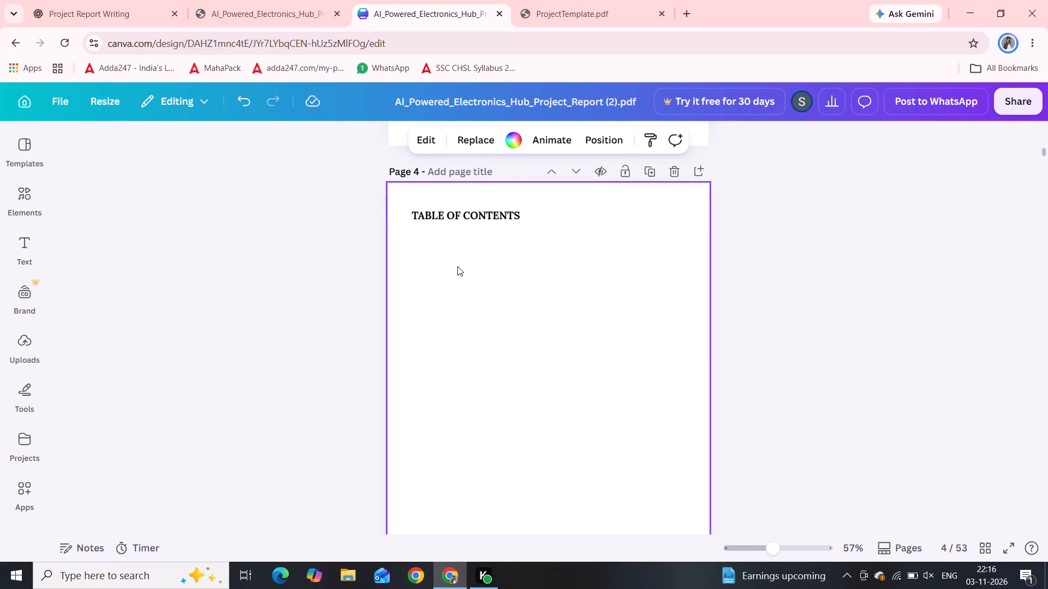
Switch to the PDF report and copy the contents entries from "Abstract" through "Chapter 10: Conclusion and Future Scope".
{"action": "left_click", "coordinate": [273, 0]}
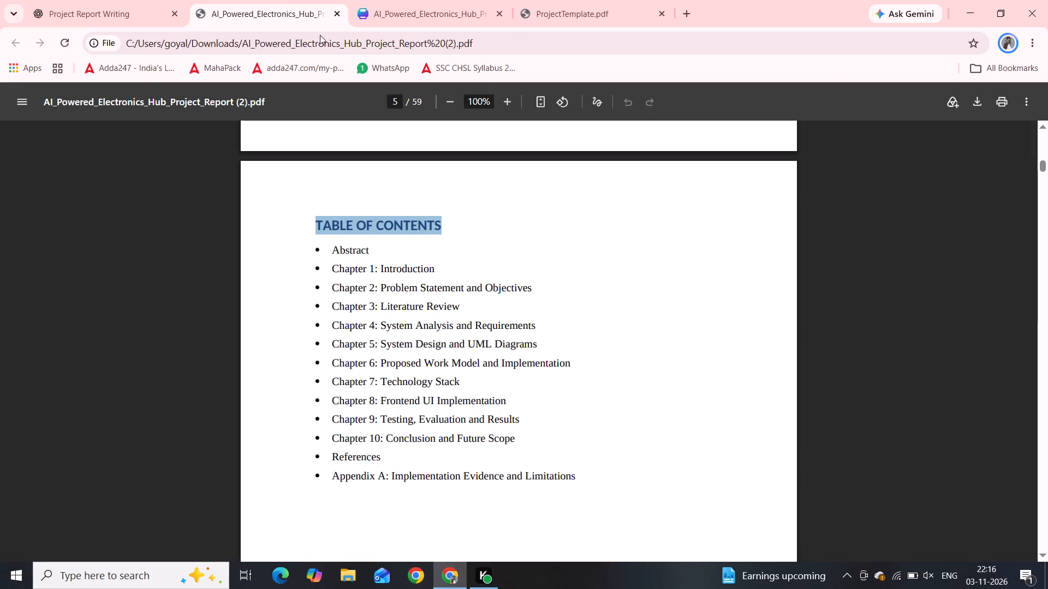
{"action": "left_click_drag", "start_coordinate": [331, 251], "coordinate": [394, 317]}
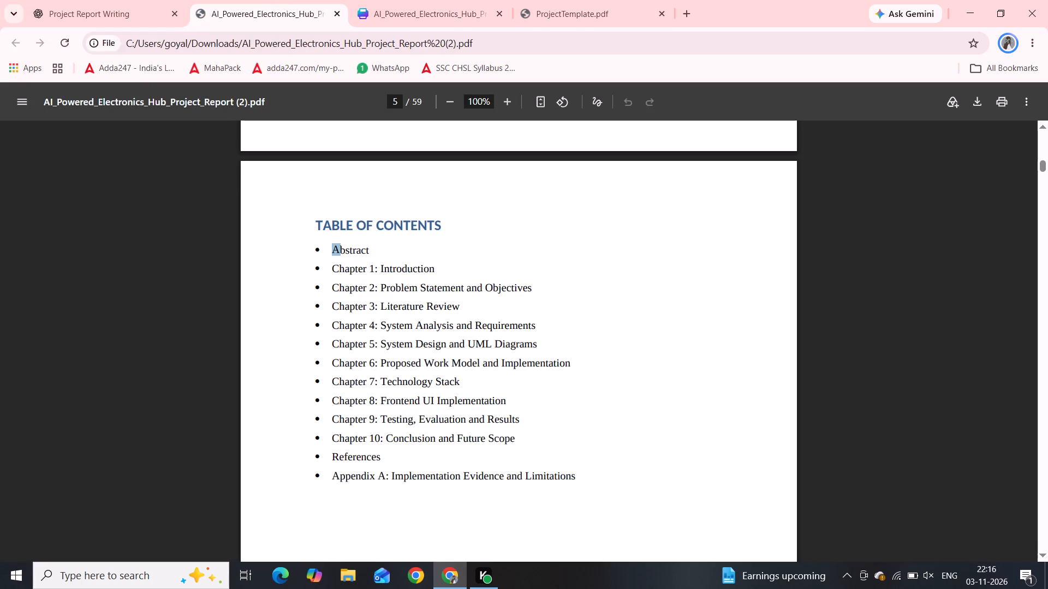
{"action": "left_click_drag", "start_coordinate": [394, 317], "coordinate": [589, 480]}
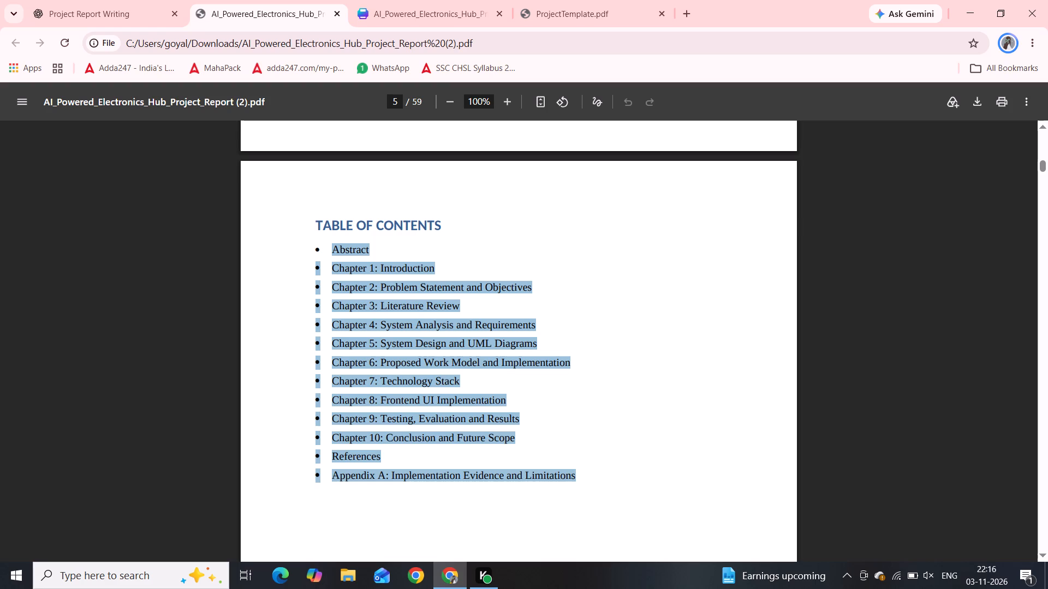
{"action": "left_click_drag", "start_coordinate": [589, 480], "coordinate": [517, 437]}
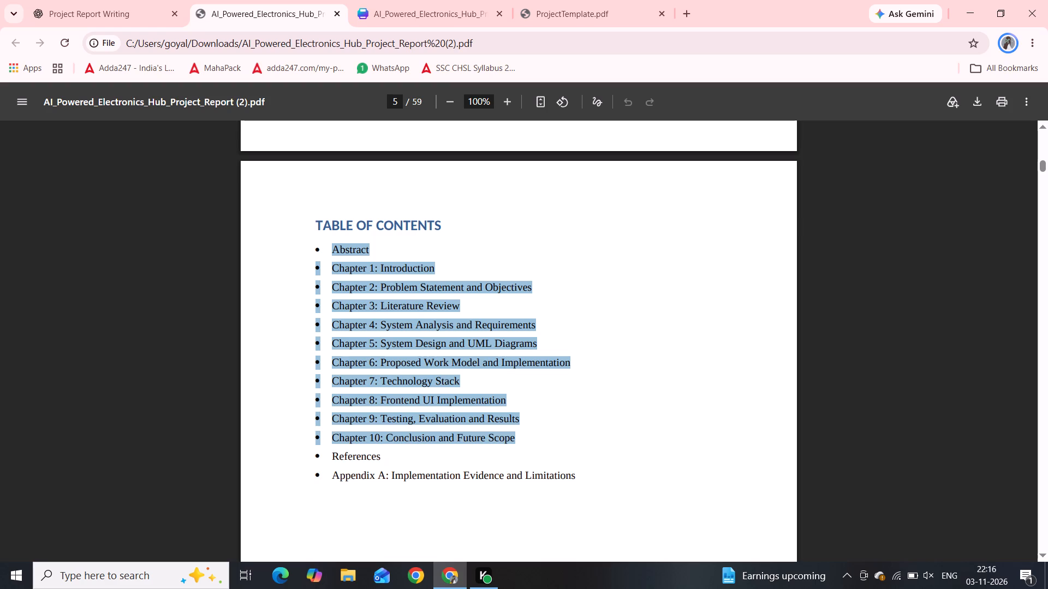
{"action": "key", "text": "ctrl+c"}
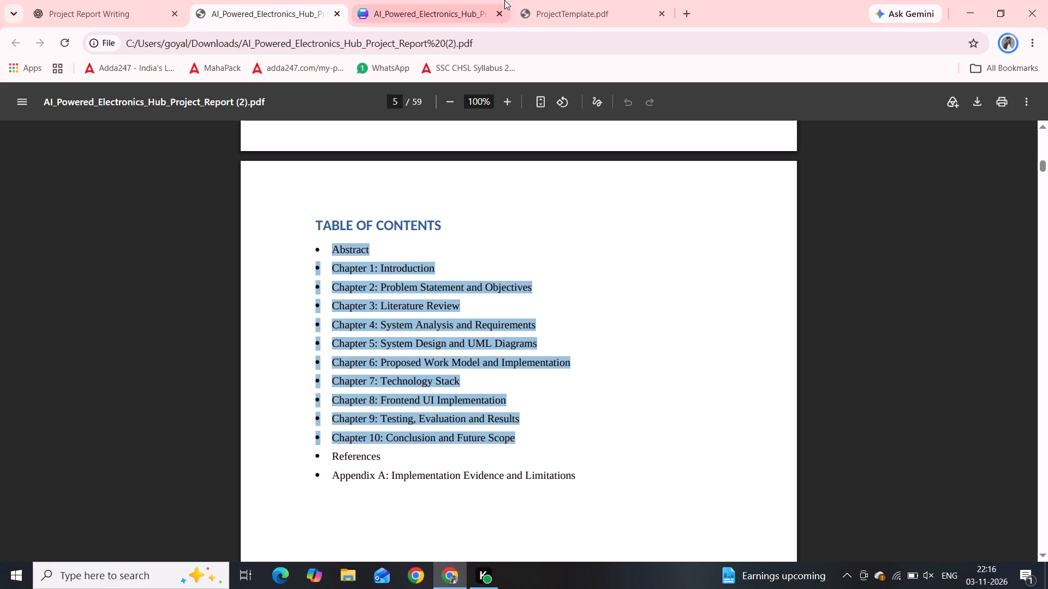
Switch back to the Canva design and paste the copied contents entries onto page 4.
{"action": "left_click", "coordinate": [502, 0]}
{"action": "left_click", "coordinate": [423, 268]}
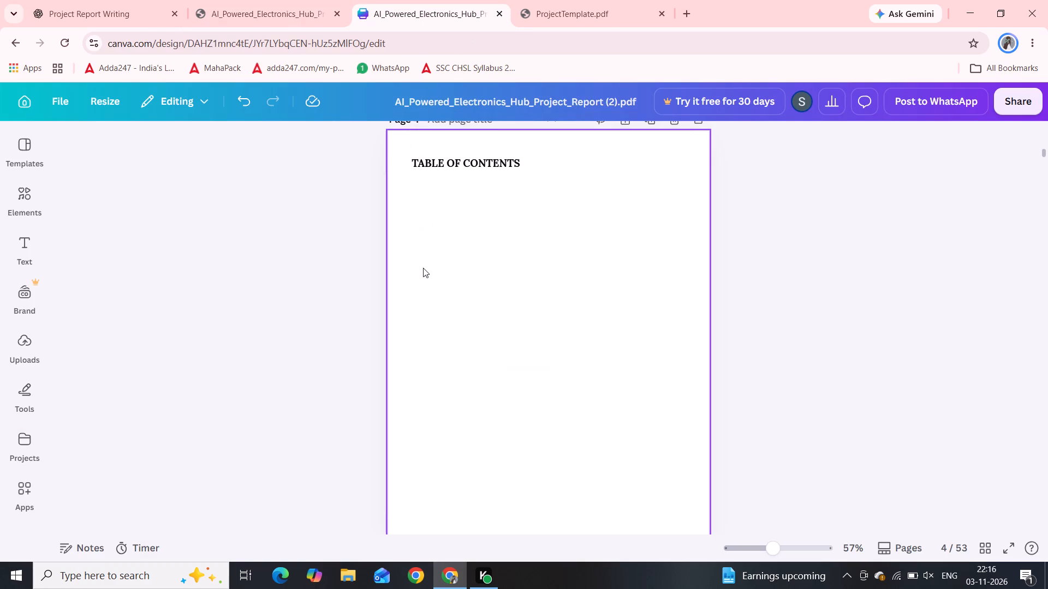
{"action": "key", "text": "ctrl+v"}
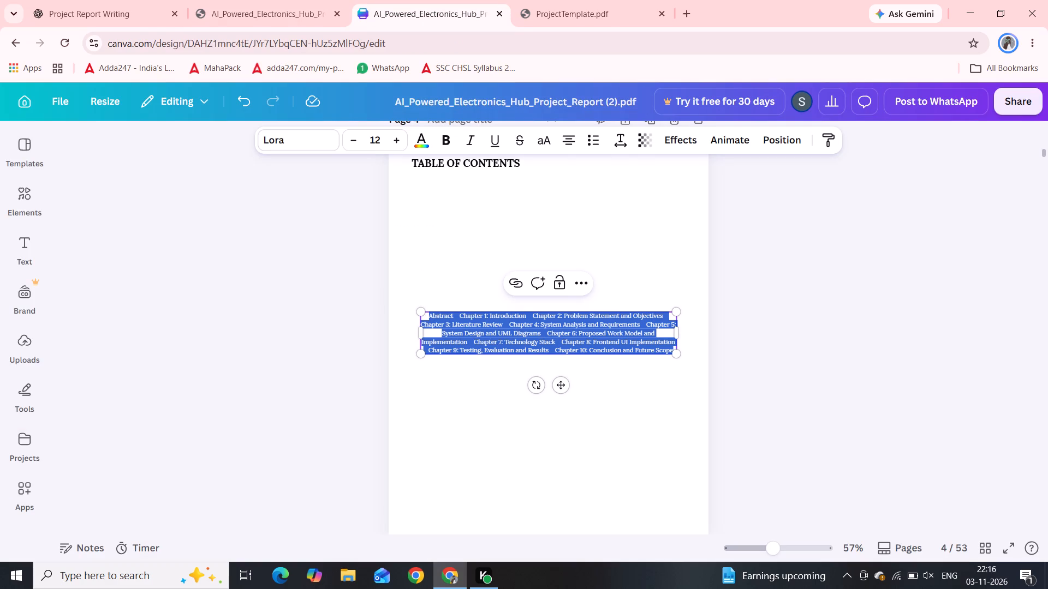
Break the pasted contents text so that Abstract and Chapters 1 to 4 each sit on their own line.
{"action": "left_click", "coordinate": [457, 318]}
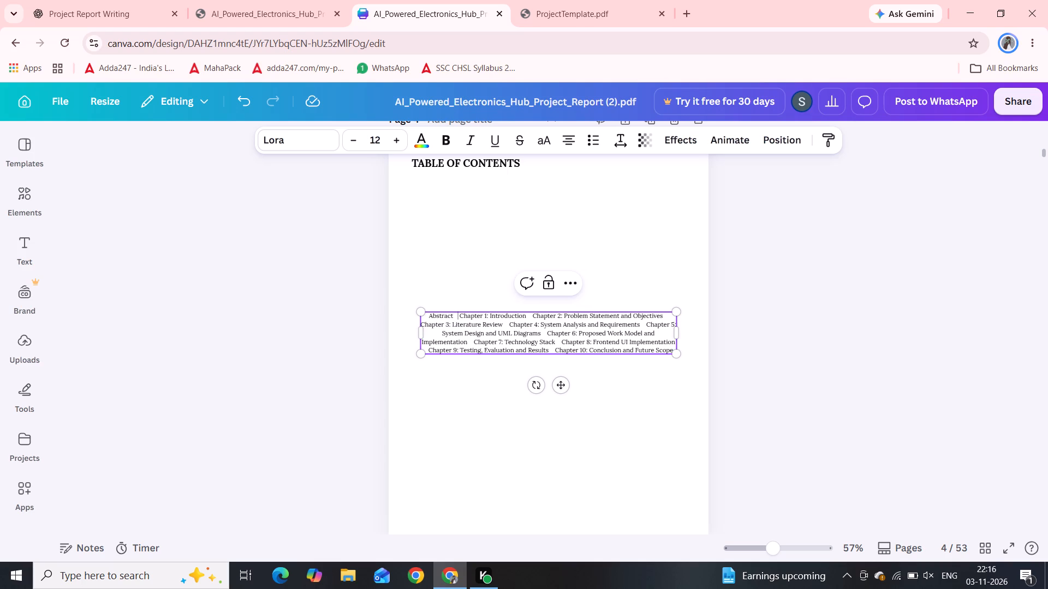
{"action": "key", "text": "Return"}
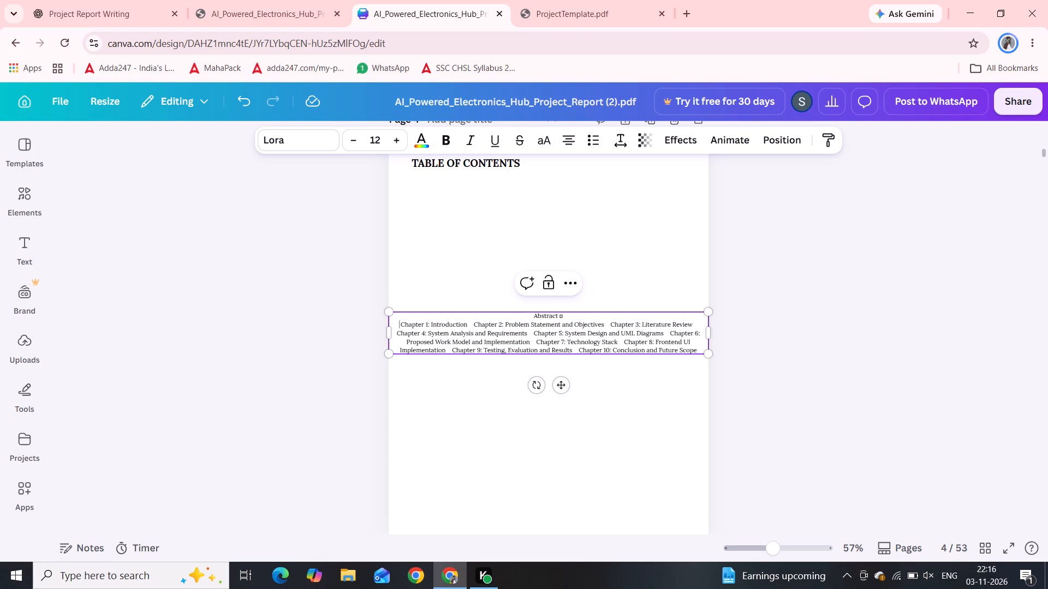
{"action": "left_click", "coordinate": [474, 324]}
{"action": "key", "text": "Return"}
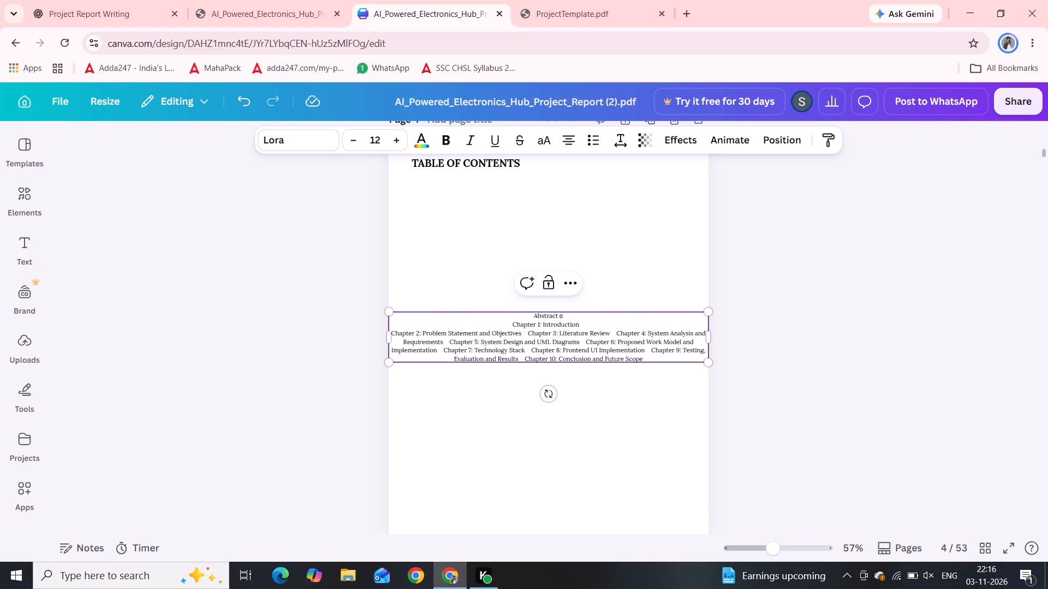
{"action": "left_click", "coordinate": [525, 330]}
{"action": "key", "text": "Return"}
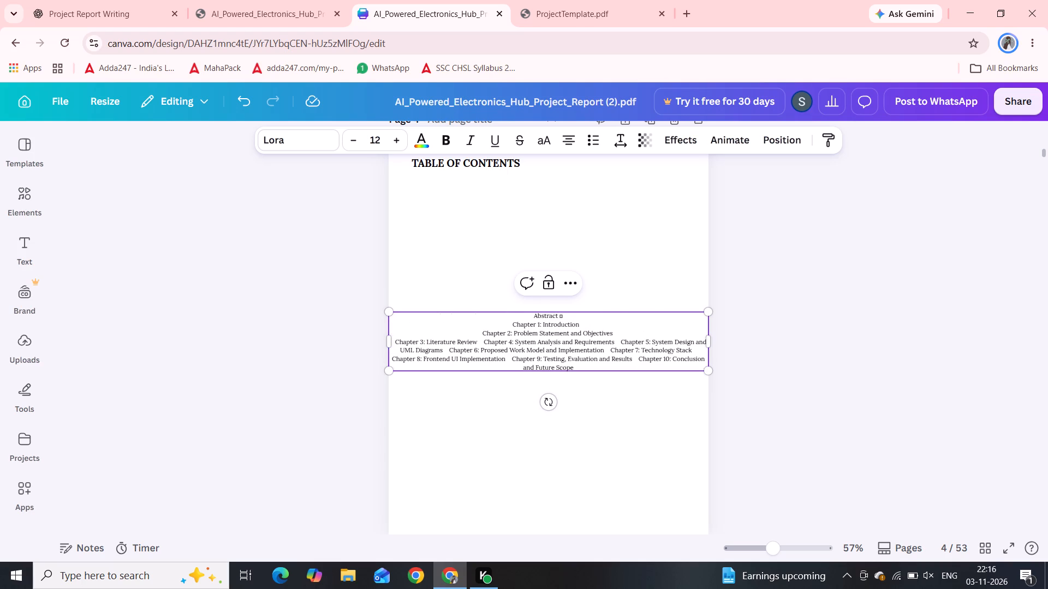
{"action": "left_click", "coordinate": [478, 343]}
{"action": "key", "text": "Return"}
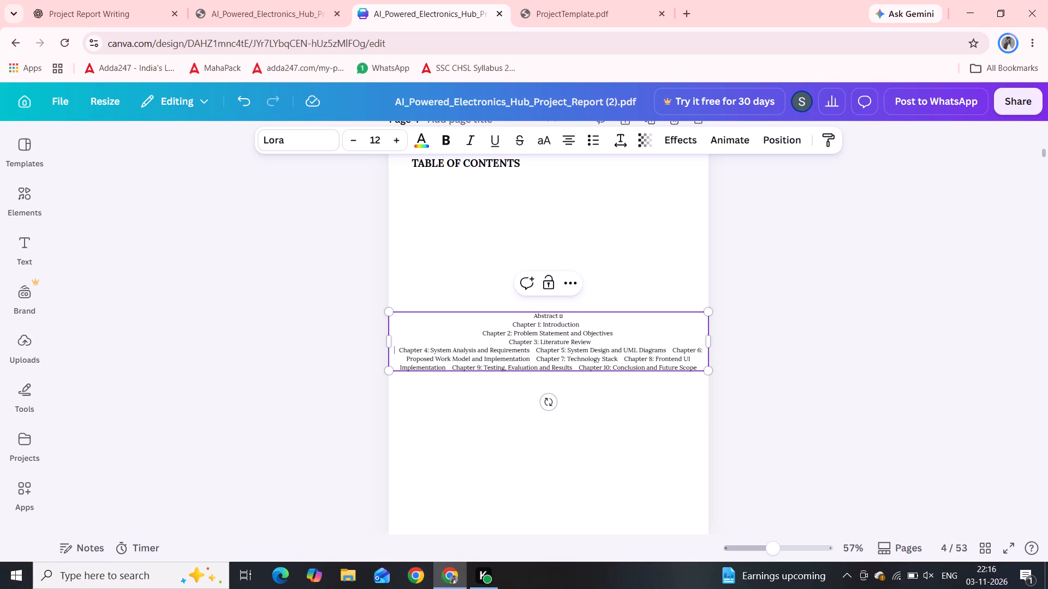
{"action": "left_click", "coordinate": [533, 350]}
{"action": "key", "text": "Return"}
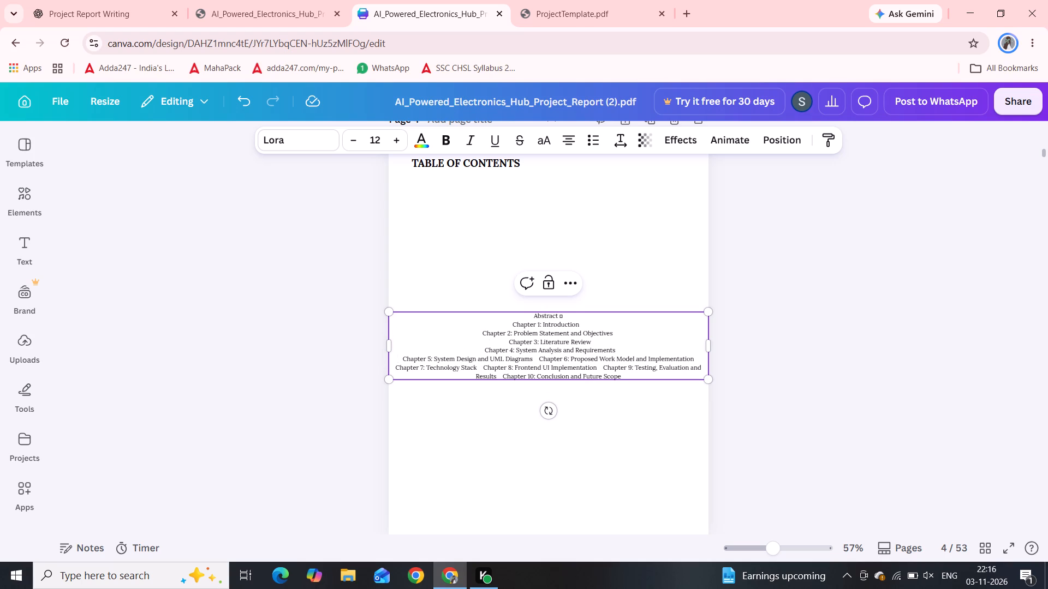
Break the remaining contents text so that Chapters 5 to 10 each sit on their own line.
{"action": "left_click", "coordinate": [535, 359]}
{"action": "key", "text": "Return"}
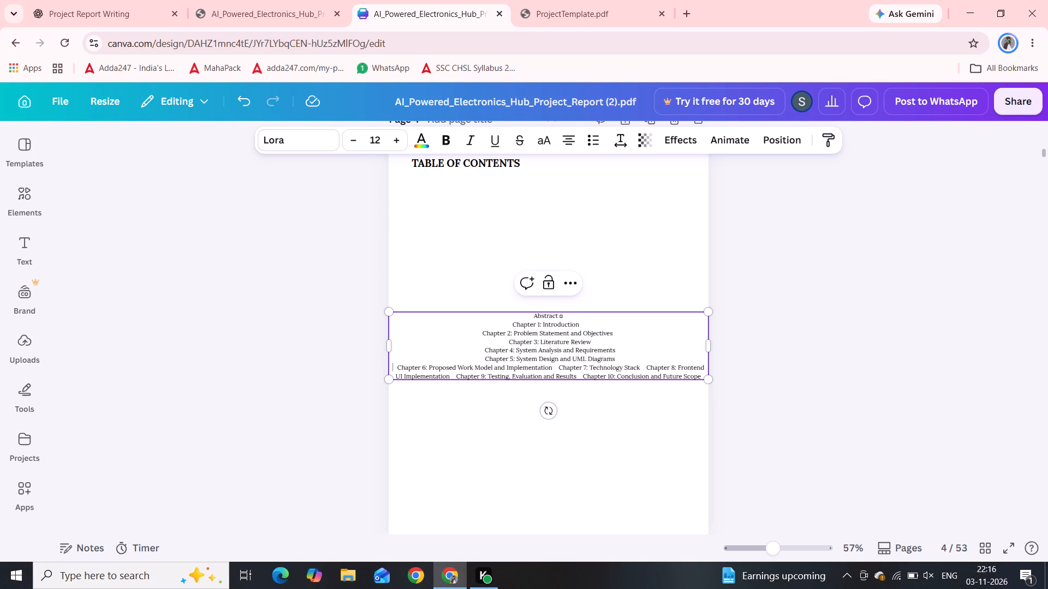
{"action": "left_click", "coordinate": [554, 364]}
{"action": "key", "text": "Return"}
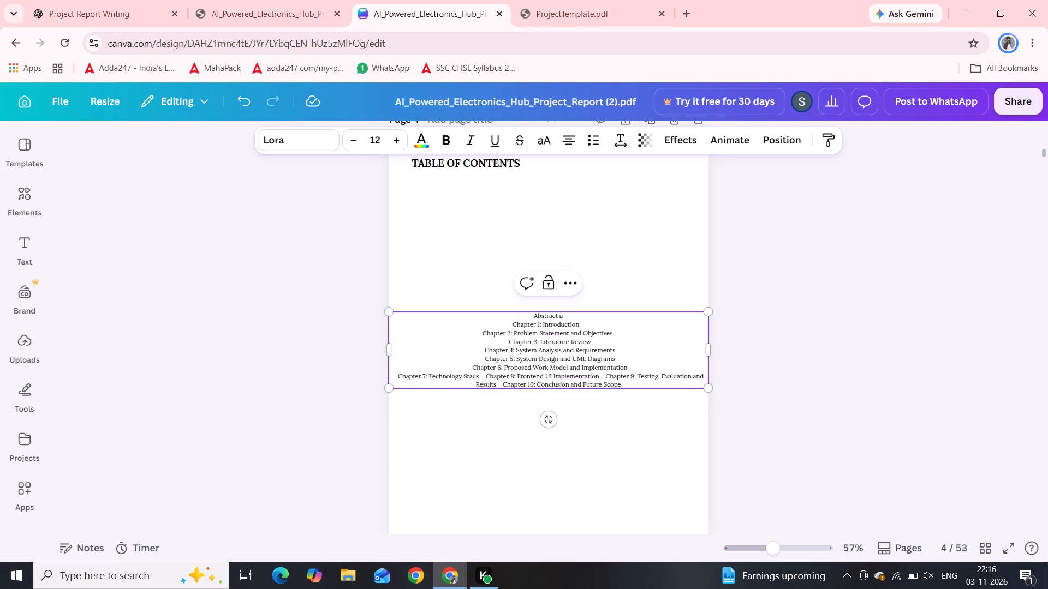
{"action": "left_click", "coordinate": [483, 377]}
{"action": "key", "text": "Return"}
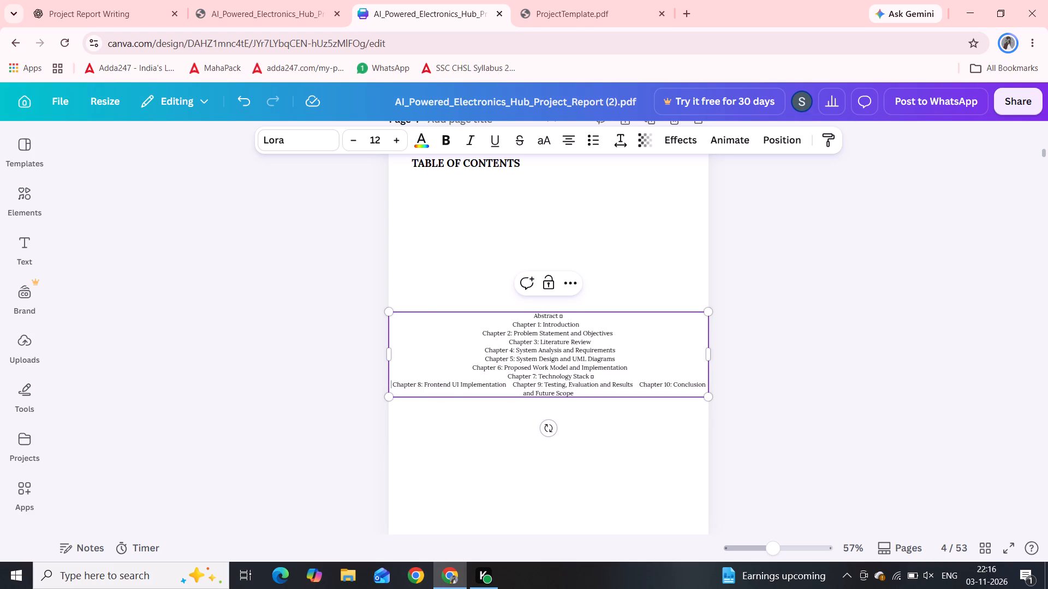
{"action": "left_click", "coordinate": [511, 386]}
{"action": "key", "text": "Return"}
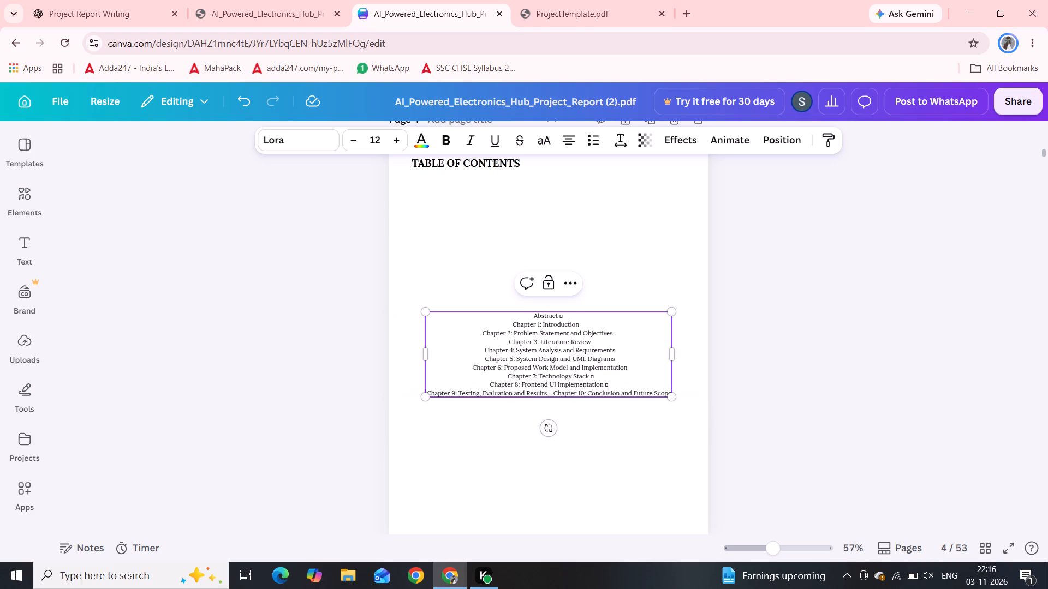
{"action": "left_click", "coordinate": [552, 391]}
{"action": "key", "text": "Return"}
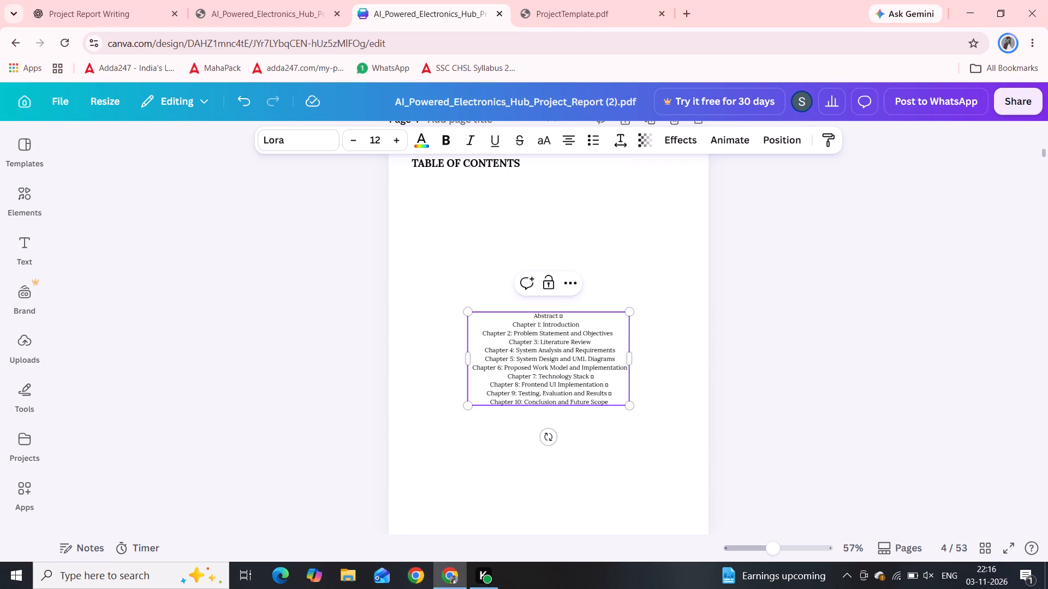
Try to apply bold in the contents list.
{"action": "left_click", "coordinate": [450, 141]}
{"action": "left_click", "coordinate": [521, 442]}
Remove the stray box characters after Abstract and the Chapter 7, Chapter 8 and Chapter 9 titles in the contents list.
{"action": "left_click", "coordinate": [519, 400]}
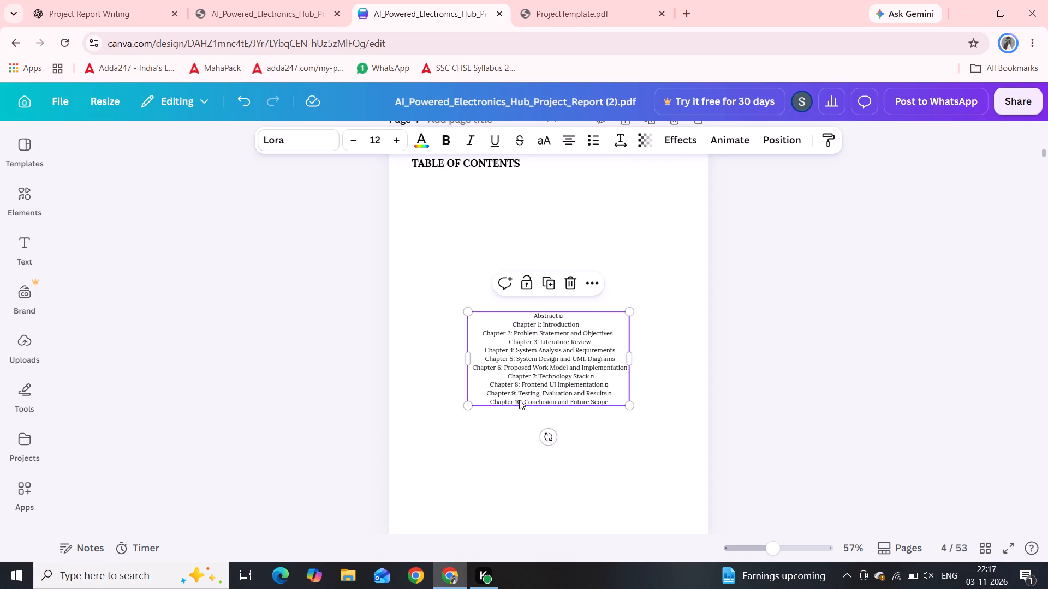
{"action": "left_click", "coordinate": [571, 317]}
{"action": "key", "text": "BackSpace"}
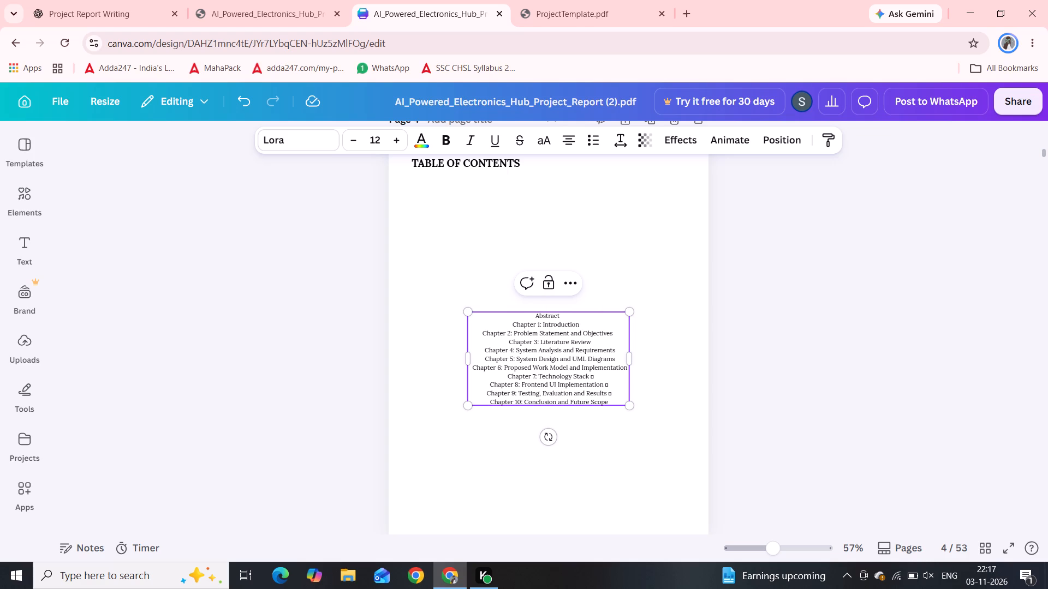
{"action": "left_click", "coordinate": [596, 377]}
{"action": "key", "text": "BackSpace"}
{"action": "left_click", "coordinate": [612, 386]}
{"action": "key", "text": "BackSpace"}
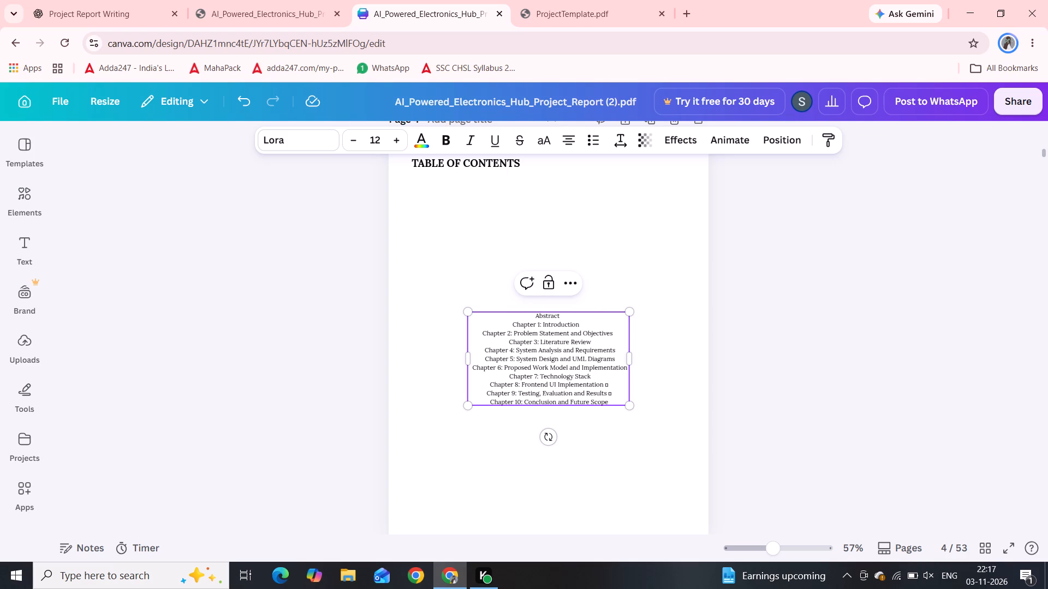
{"action": "left_click", "coordinate": [619, 392]}
{"action": "key", "text": "BackSpace"}
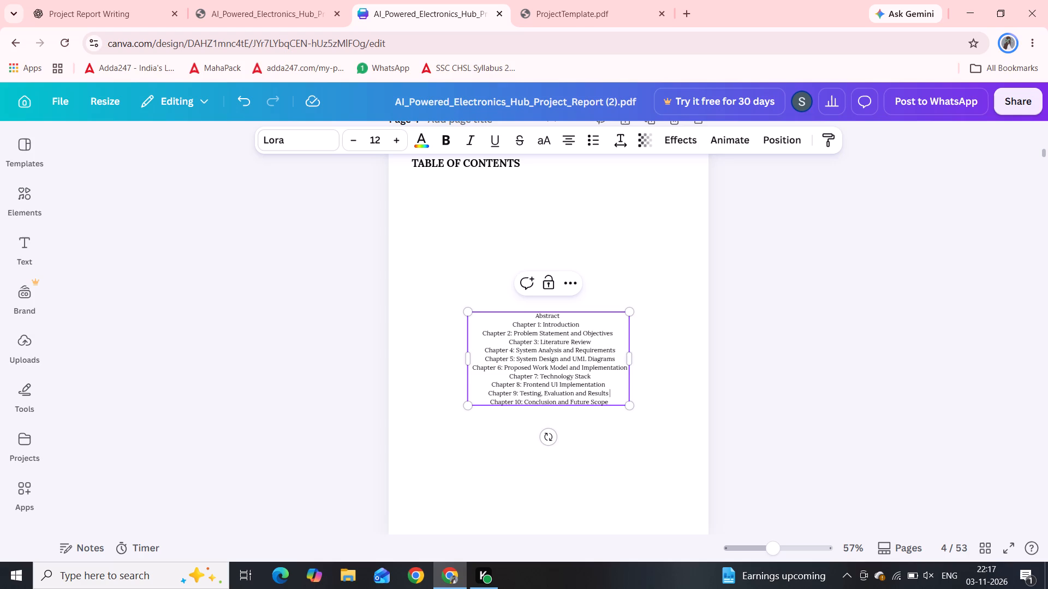
{"action": "left_click", "coordinate": [620, 418]}
Justify the contents list and move it just below the TABLE OF CONTENTS heading, aligned with the heading's left edge.
{"action": "left_click", "coordinate": [599, 374]}
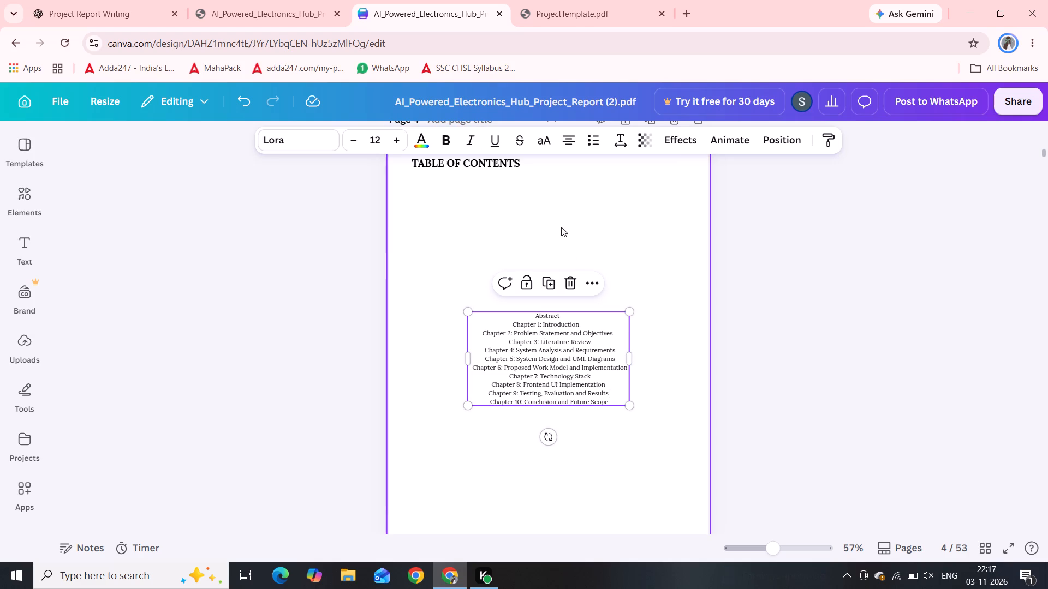
{"action": "double_click", "coordinate": [569, 148]}
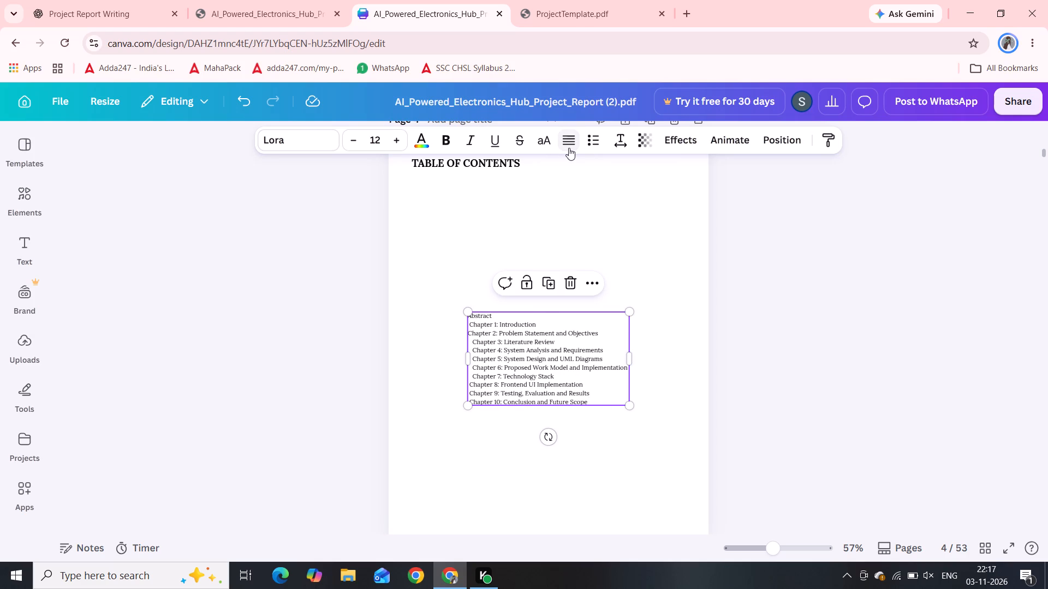
{"action": "left_click_drag", "start_coordinate": [536, 354], "coordinate": [482, 236]}
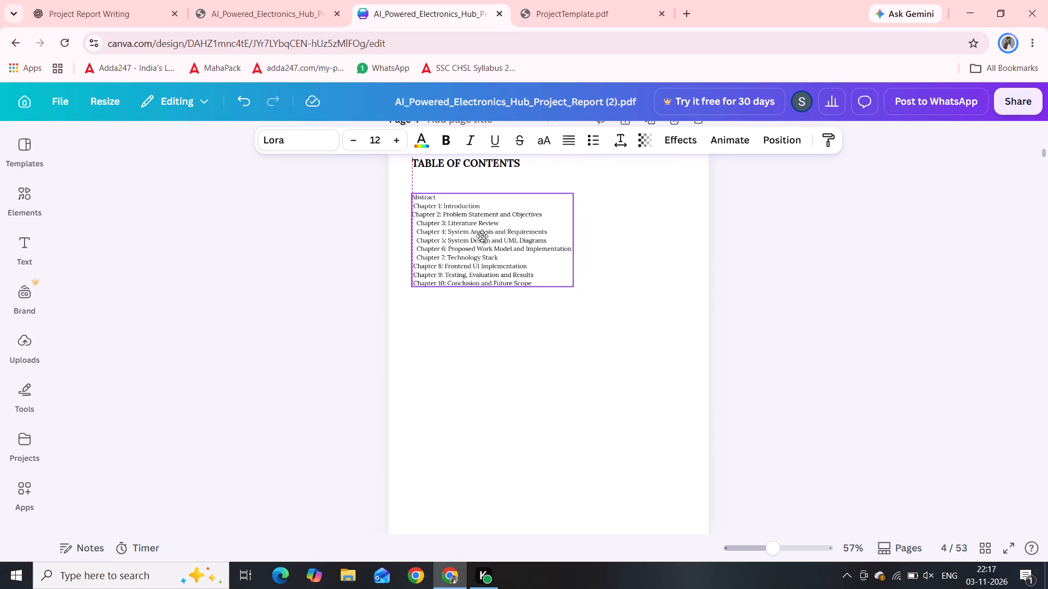
{"action": "left_click_drag", "start_coordinate": [482, 236], "coordinate": [481, 226]}
Set the contents list's font size to 17 to match the acknowledgement text on page 3.
{"action": "triple_click", "coordinate": [396, 143]}
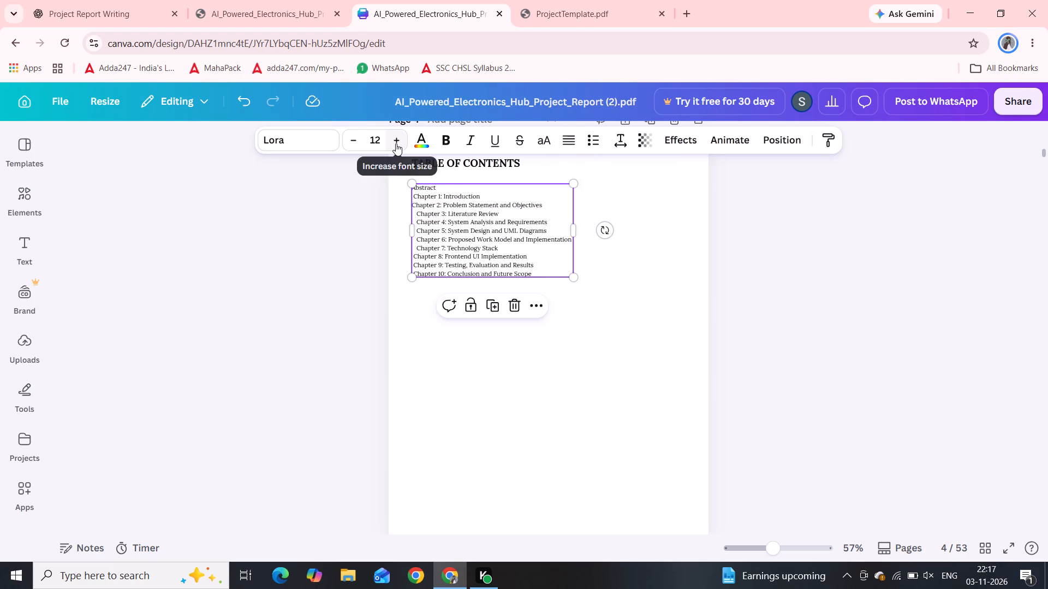
{"action": "left_click", "coordinate": [396, 143]}
{"action": "scroll", "coordinate": [436, 372], "scroll_direction": "up", "scroll_amount": 2}
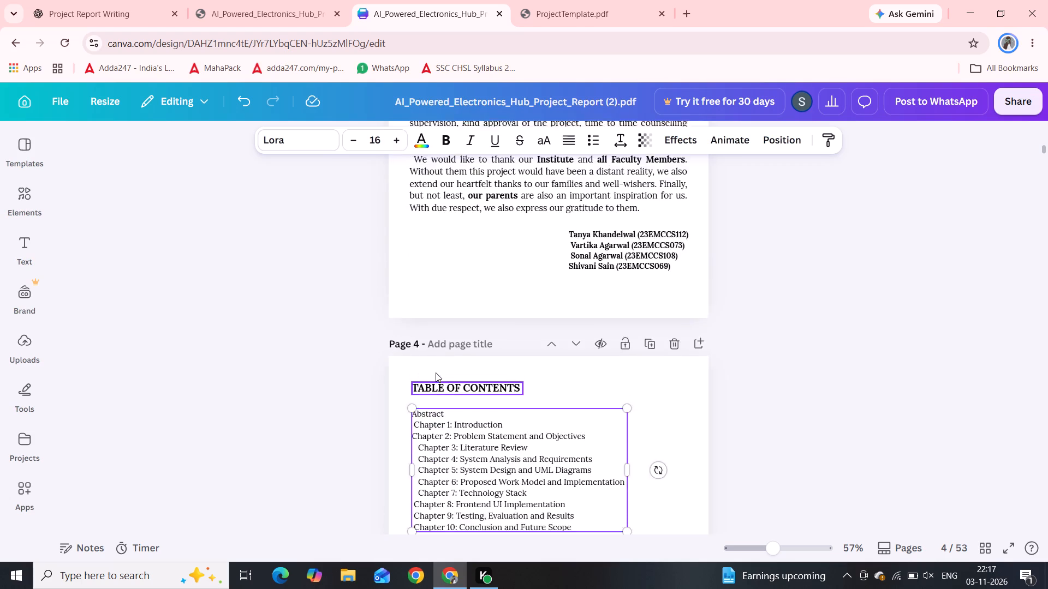
{"action": "scroll", "coordinate": [436, 372], "scroll_direction": "up", "scroll_amount": 2}
{"action": "left_click_drag", "start_coordinate": [445, 278], "coordinate": [449, 259]}
{"action": "left_click", "coordinate": [449, 259]}
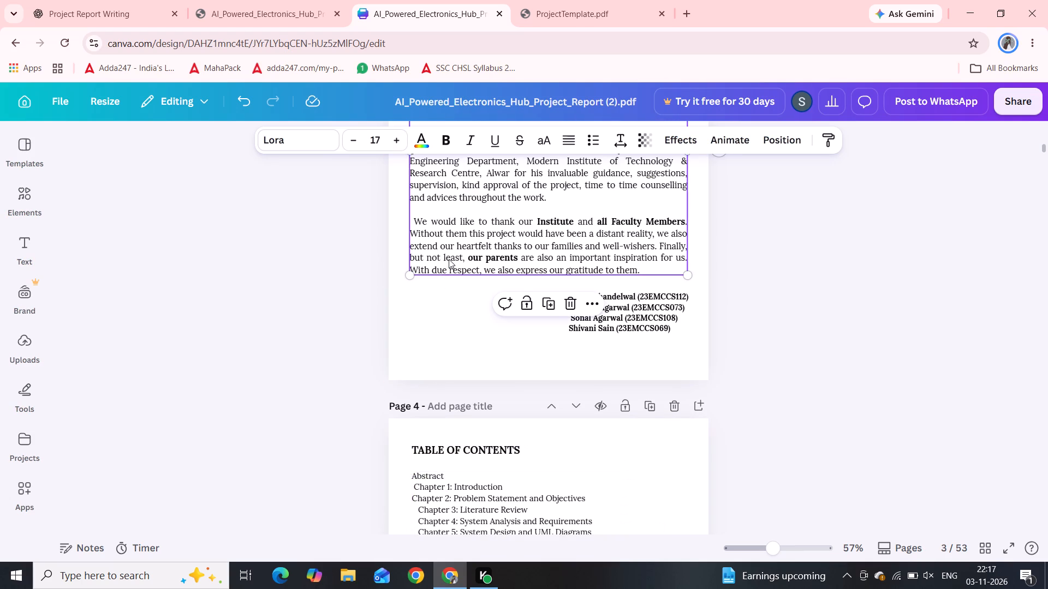
{"action": "scroll", "coordinate": [472, 449], "scroll_direction": "down", "scroll_amount": 3}
{"action": "left_click", "coordinate": [472, 449]}
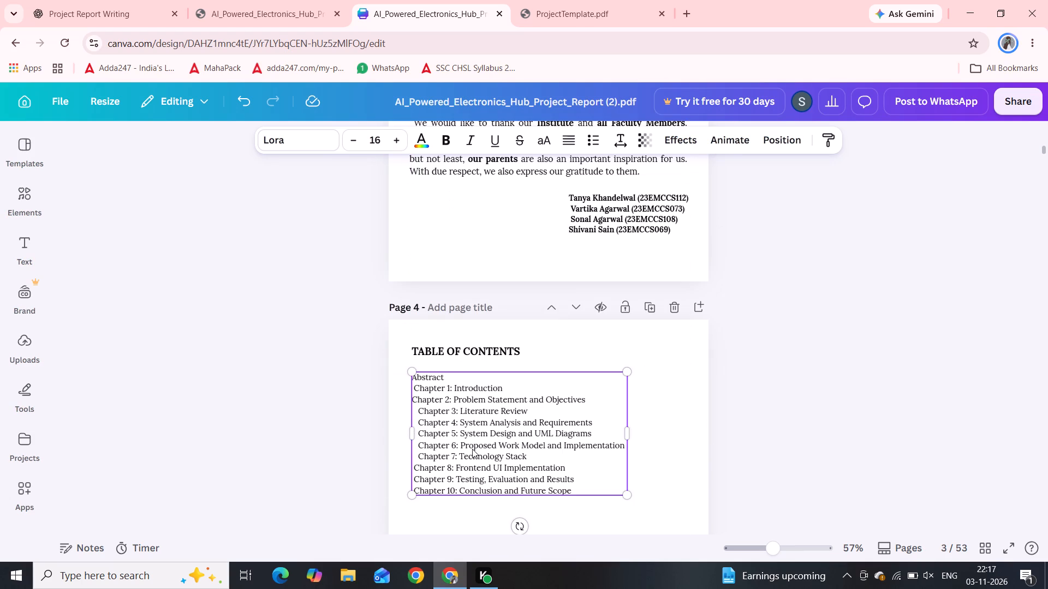
{"action": "left_click", "coordinate": [396, 143]}
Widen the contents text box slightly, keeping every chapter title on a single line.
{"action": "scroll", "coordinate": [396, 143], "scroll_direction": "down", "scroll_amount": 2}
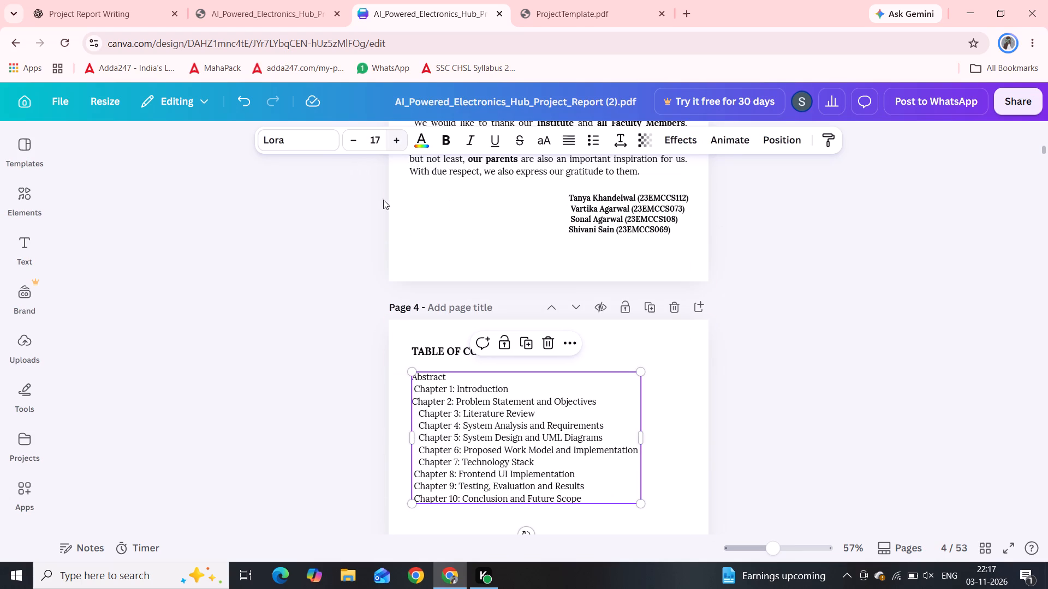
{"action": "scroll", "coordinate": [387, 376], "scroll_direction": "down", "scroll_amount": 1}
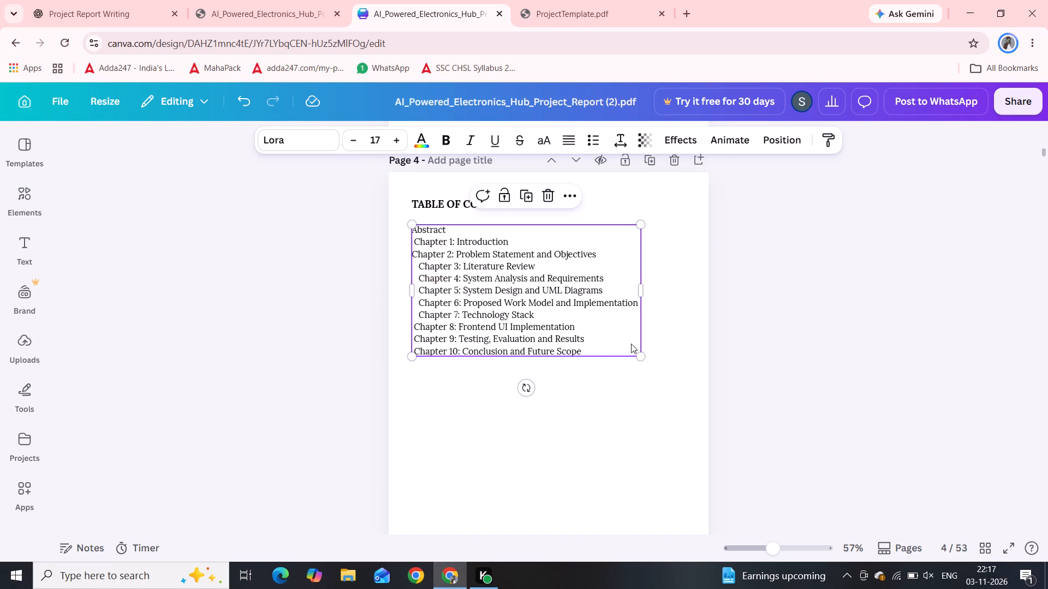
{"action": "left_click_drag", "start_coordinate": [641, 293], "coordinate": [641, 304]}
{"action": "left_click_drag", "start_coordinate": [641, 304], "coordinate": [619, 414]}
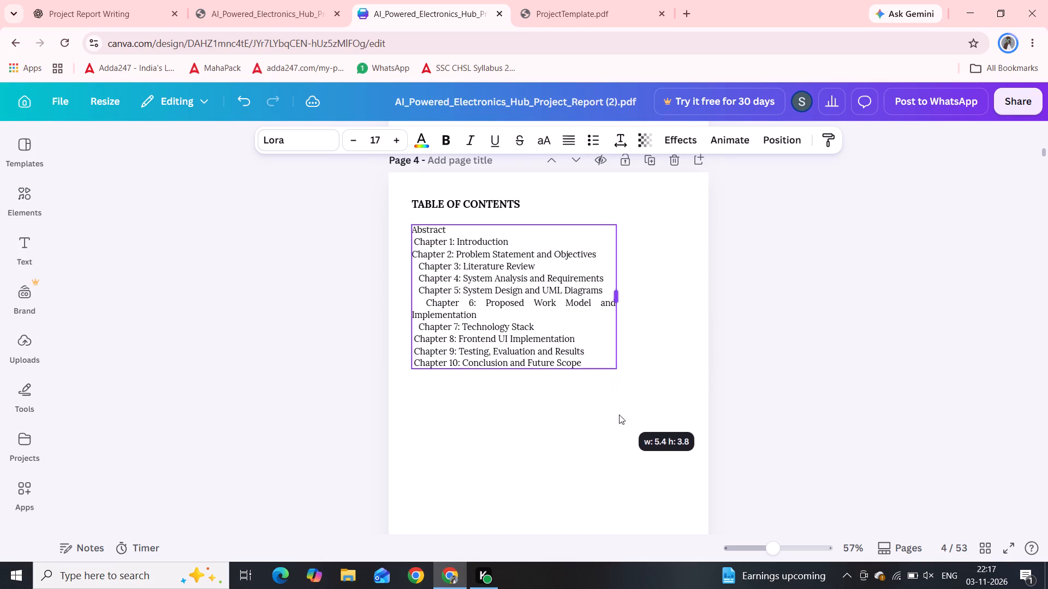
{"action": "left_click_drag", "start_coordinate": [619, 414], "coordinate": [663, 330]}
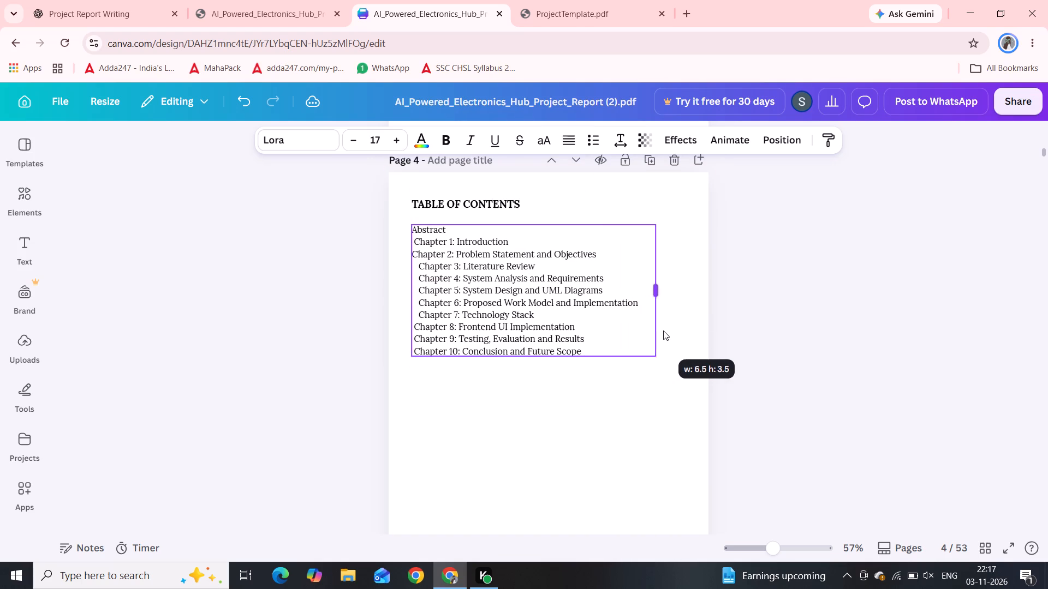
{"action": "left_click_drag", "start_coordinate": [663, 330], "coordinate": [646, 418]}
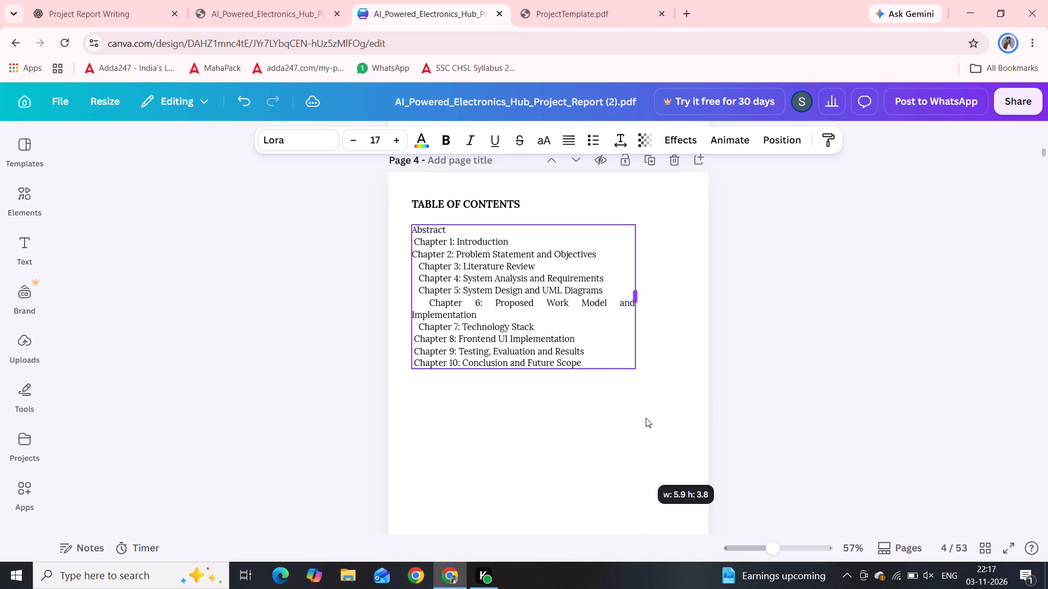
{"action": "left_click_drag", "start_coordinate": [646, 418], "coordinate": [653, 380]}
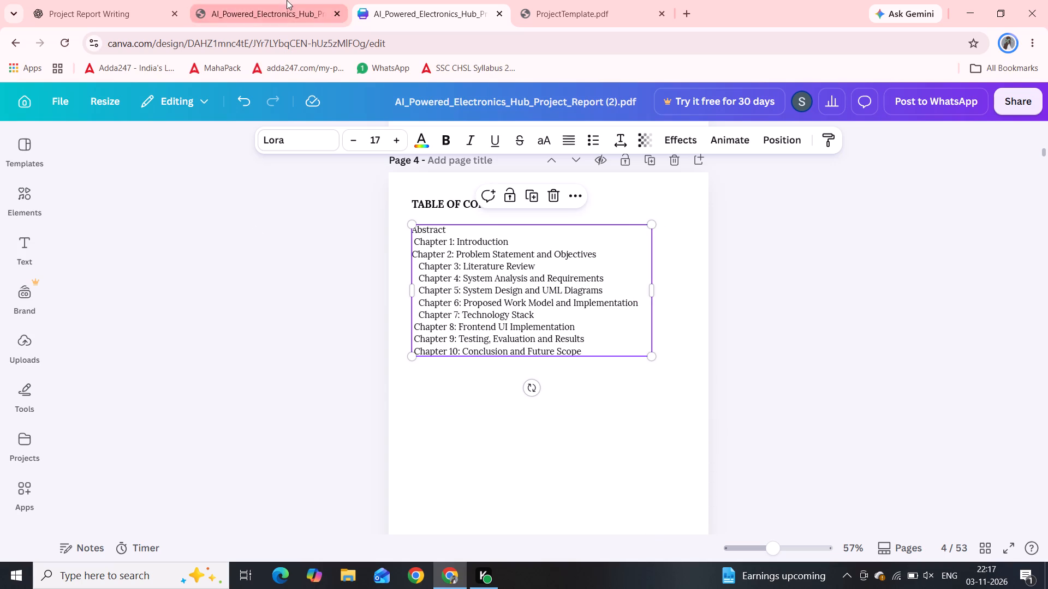
Check the table of contents in the report PDF and format the contents list in the design as a bulleted list.
{"action": "left_click", "coordinate": [287, 0]}
{"action": "left_click", "coordinate": [409, 0]}
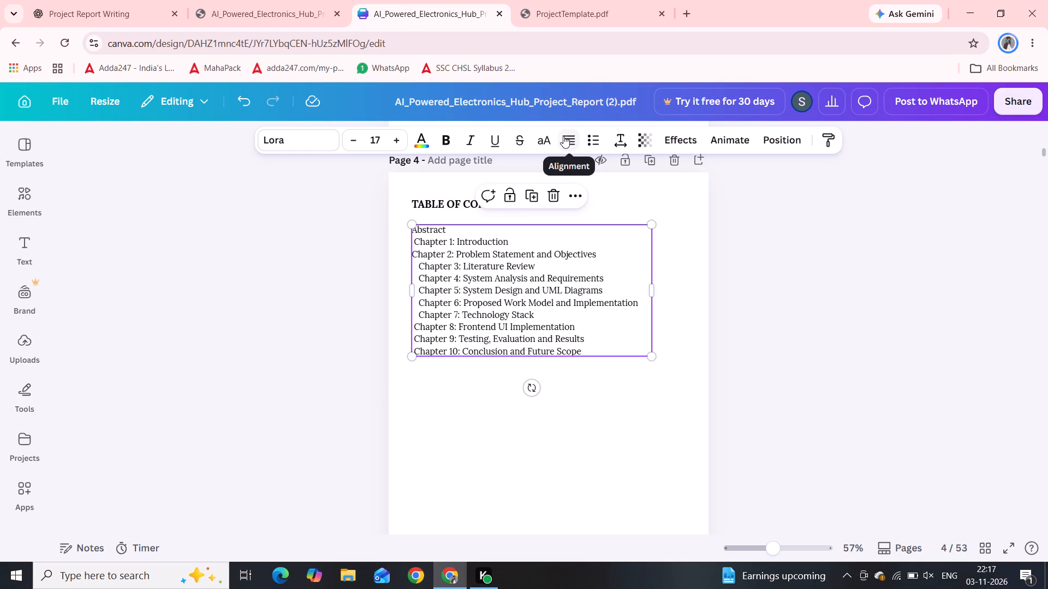
{"action": "left_click", "coordinate": [591, 136]}
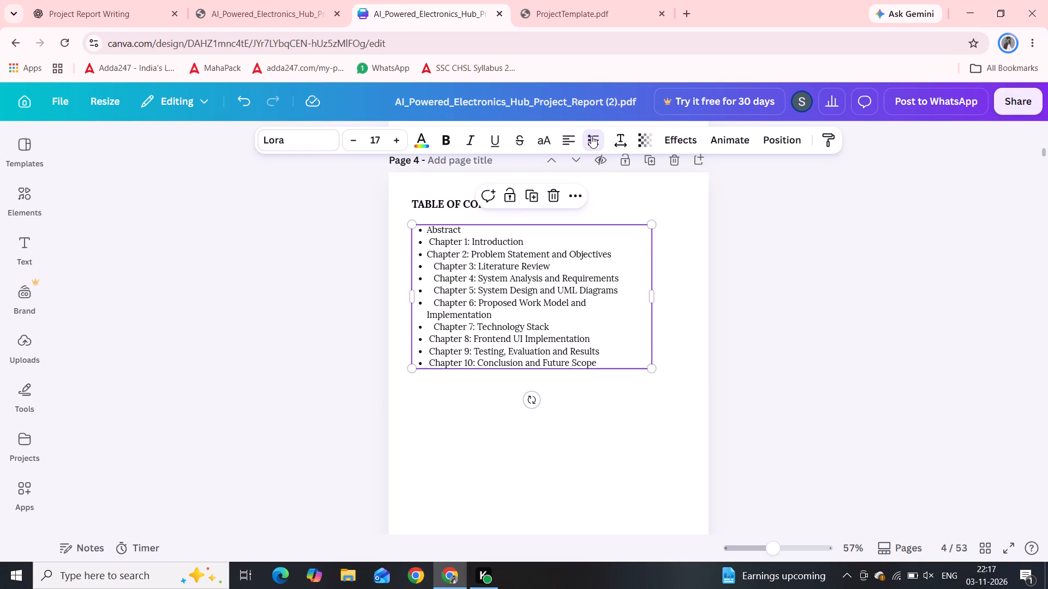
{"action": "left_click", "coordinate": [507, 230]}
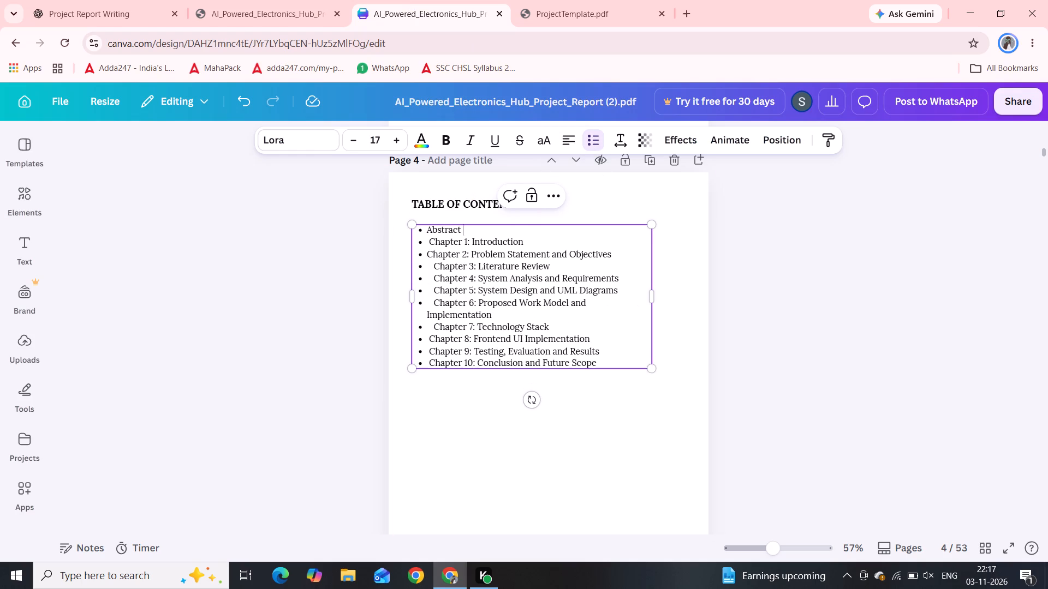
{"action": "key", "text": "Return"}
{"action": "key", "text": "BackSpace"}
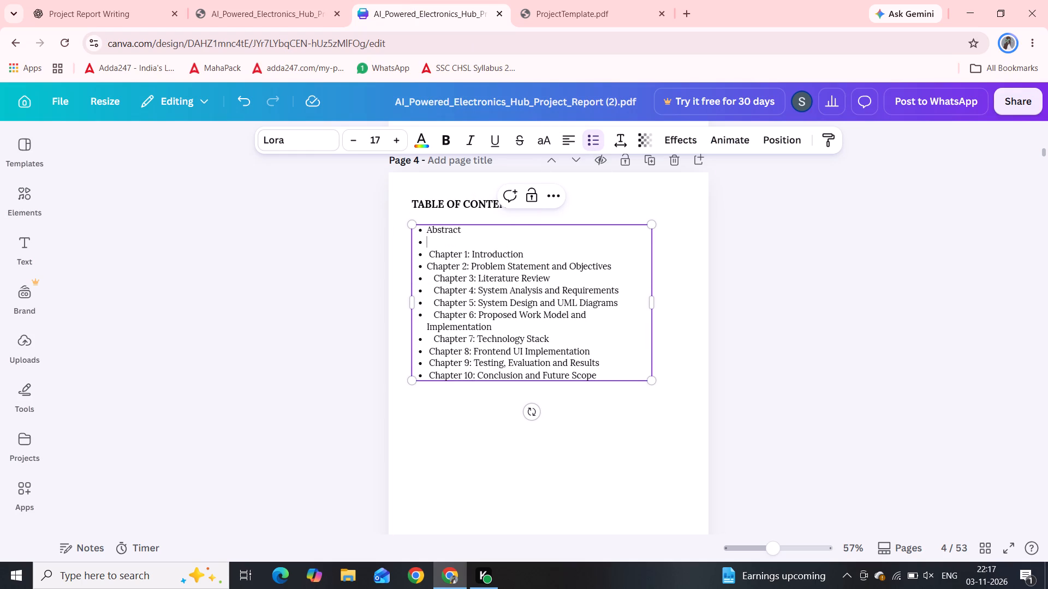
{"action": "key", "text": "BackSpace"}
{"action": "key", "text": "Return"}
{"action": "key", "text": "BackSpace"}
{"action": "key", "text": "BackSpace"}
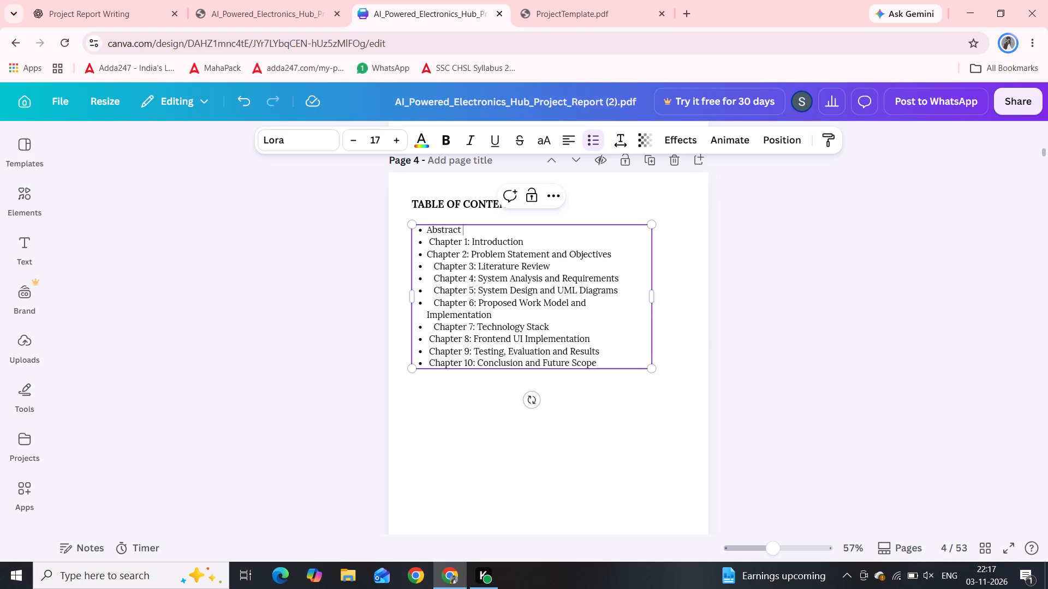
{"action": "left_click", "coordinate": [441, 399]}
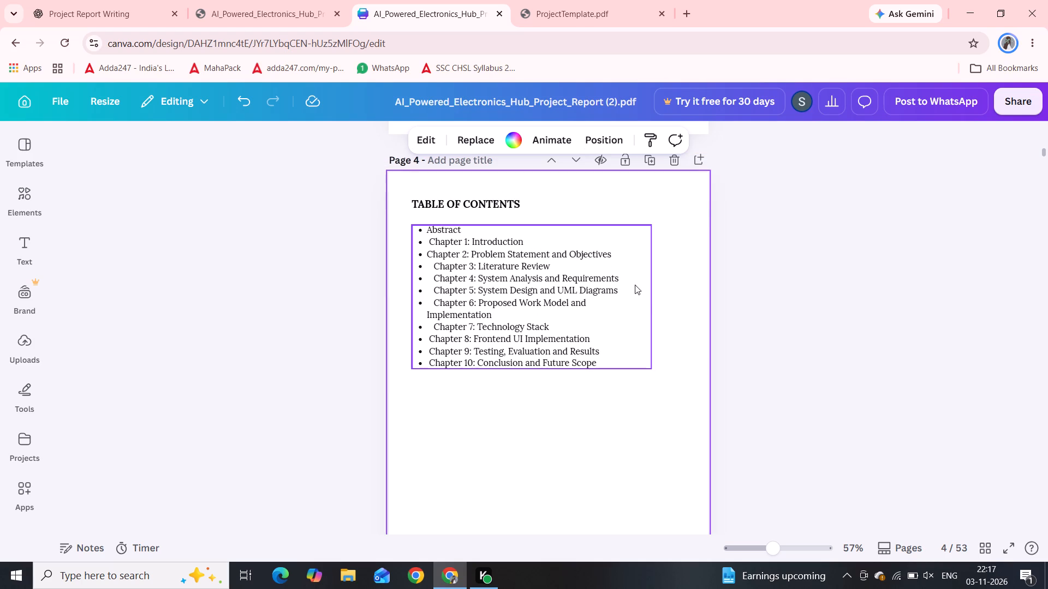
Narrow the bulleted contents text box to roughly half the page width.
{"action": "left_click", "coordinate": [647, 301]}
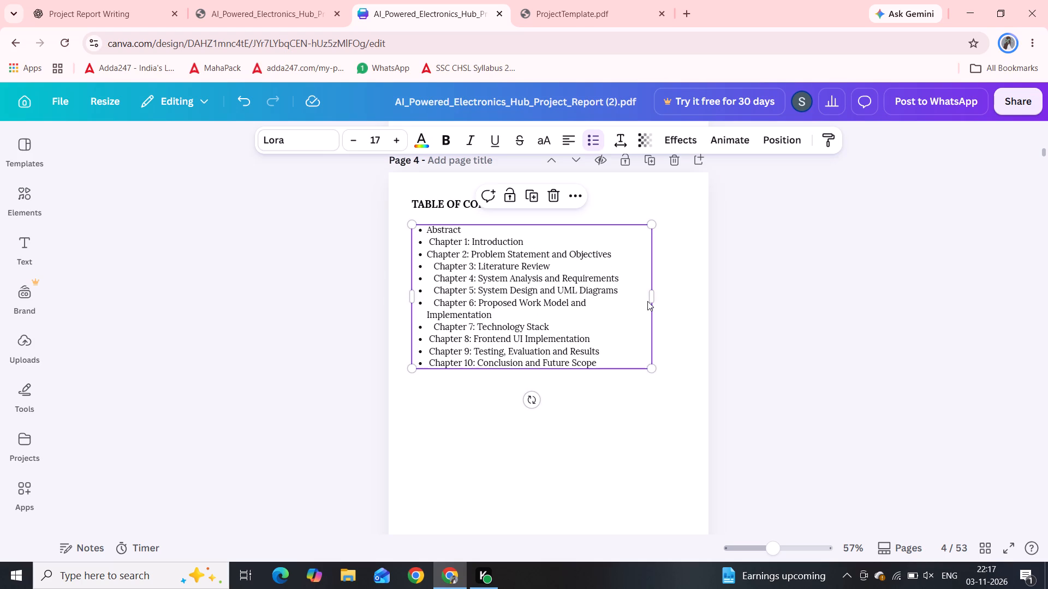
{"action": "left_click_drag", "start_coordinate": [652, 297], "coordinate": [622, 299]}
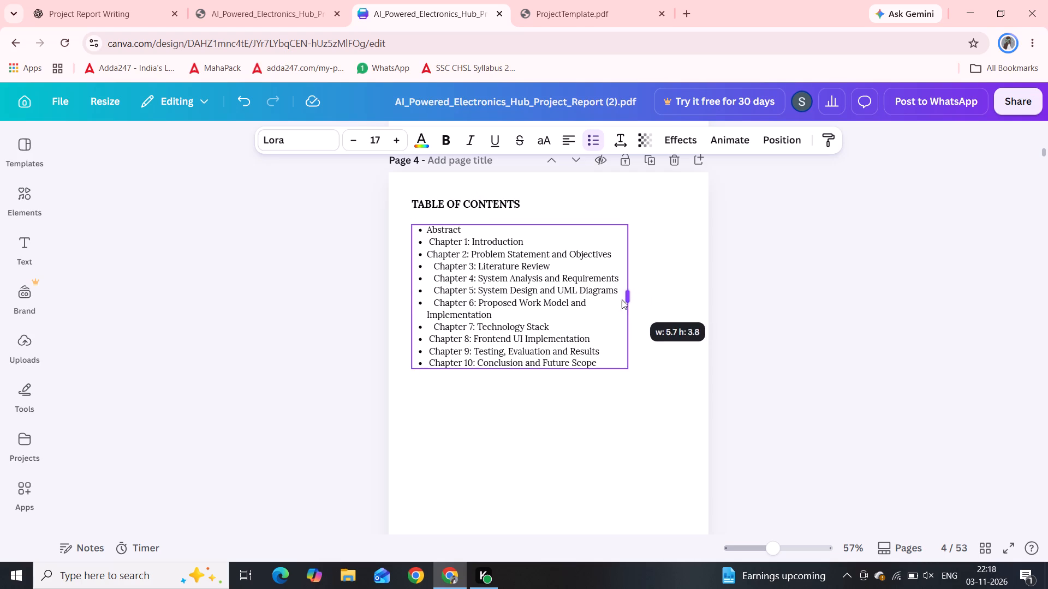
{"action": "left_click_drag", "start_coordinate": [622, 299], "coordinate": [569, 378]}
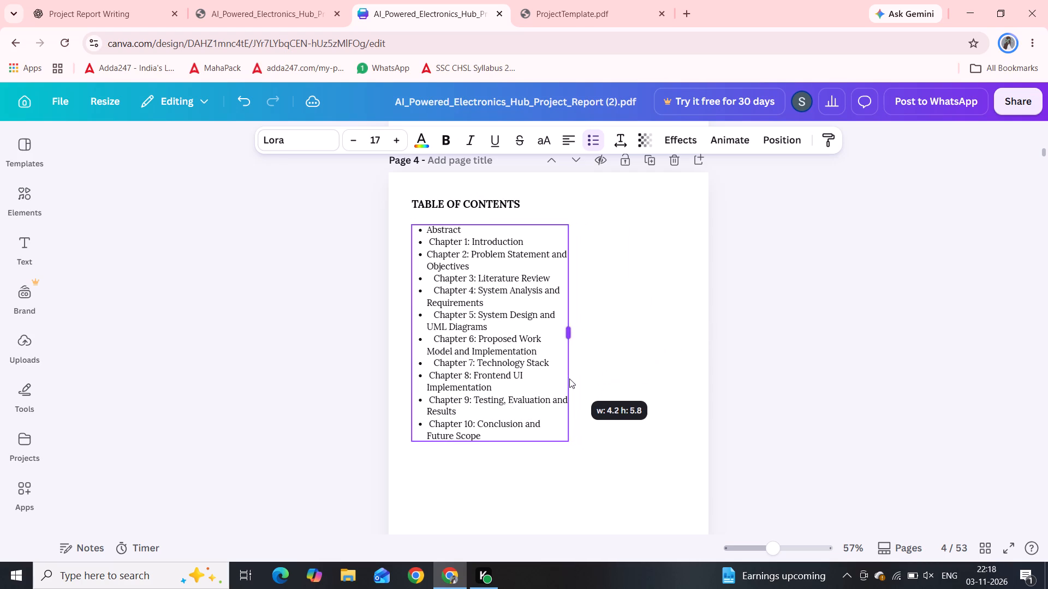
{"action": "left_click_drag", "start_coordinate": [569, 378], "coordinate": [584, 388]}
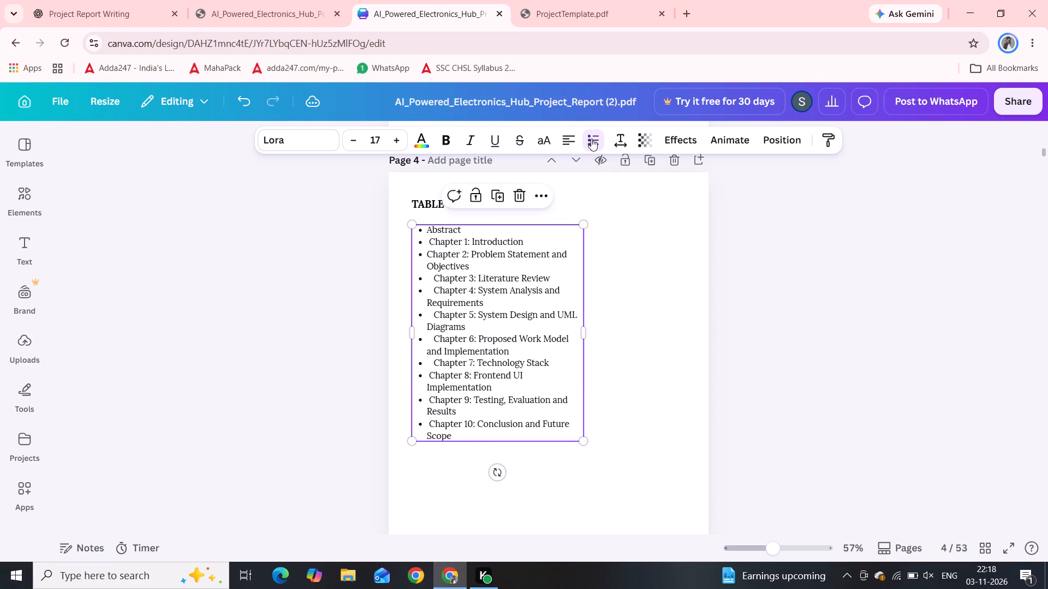
Set the bulleted contents list to justified alignment.
{"action": "left_click", "coordinate": [564, 145]}
{"action": "left_click", "coordinate": [564, 145]}
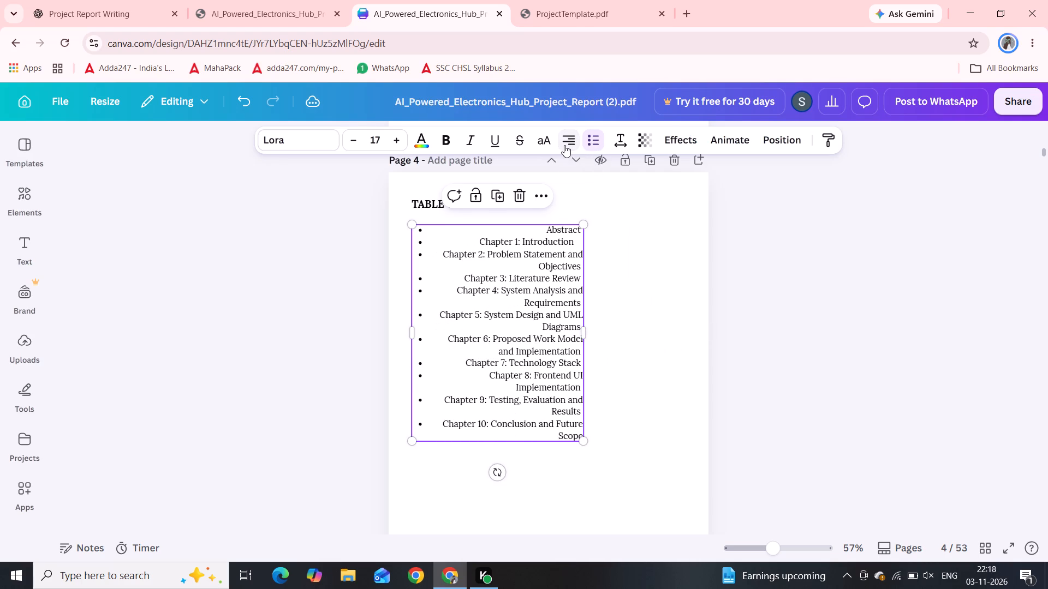
{"action": "left_click", "coordinate": [564, 145]}
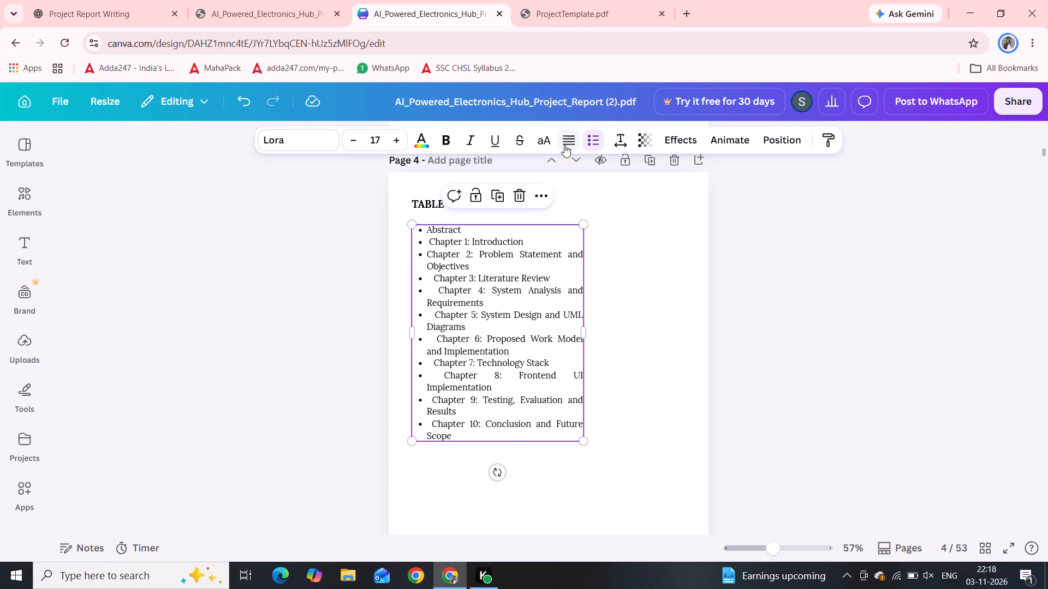
Compare with the report PDF's contents page, and widen the contents text box so each bulleted entry fits on one line.
{"action": "left_click", "coordinate": [329, 0]}
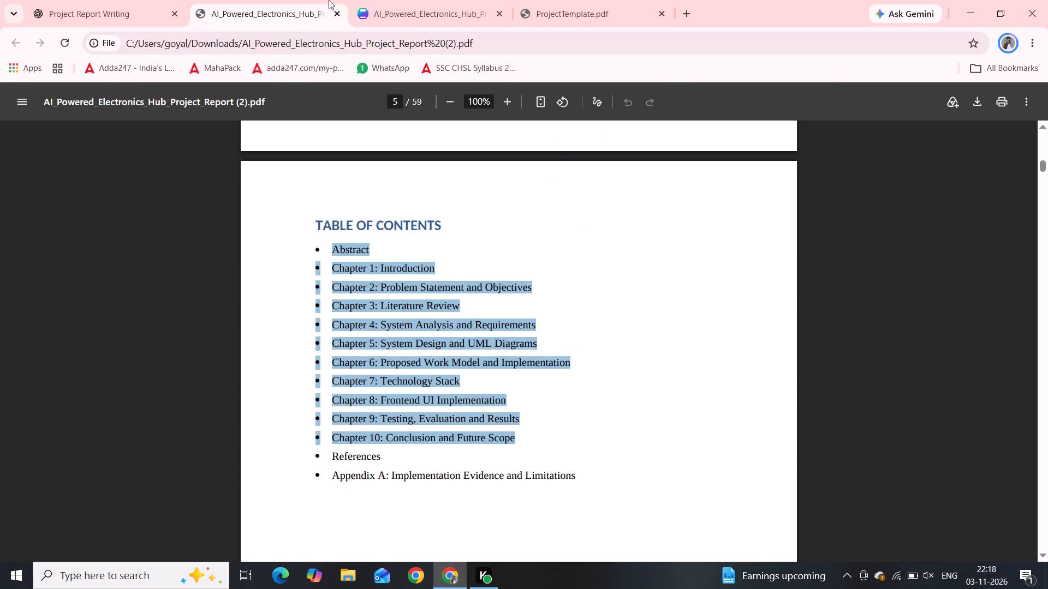
{"action": "left_click", "coordinate": [396, 0]}
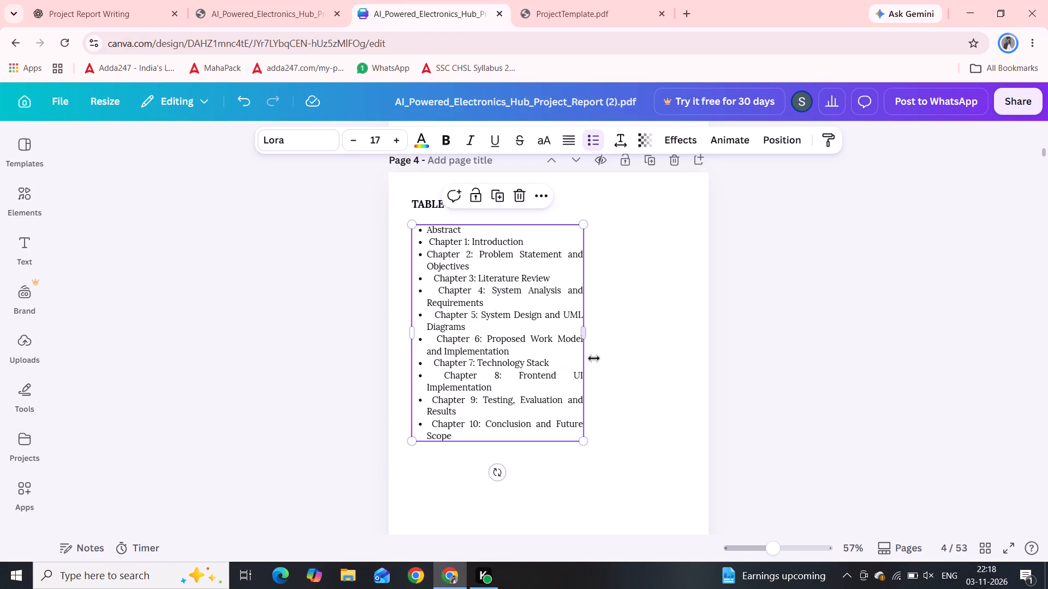
{"action": "left_click_drag", "start_coordinate": [587, 333], "coordinate": [629, 332]}
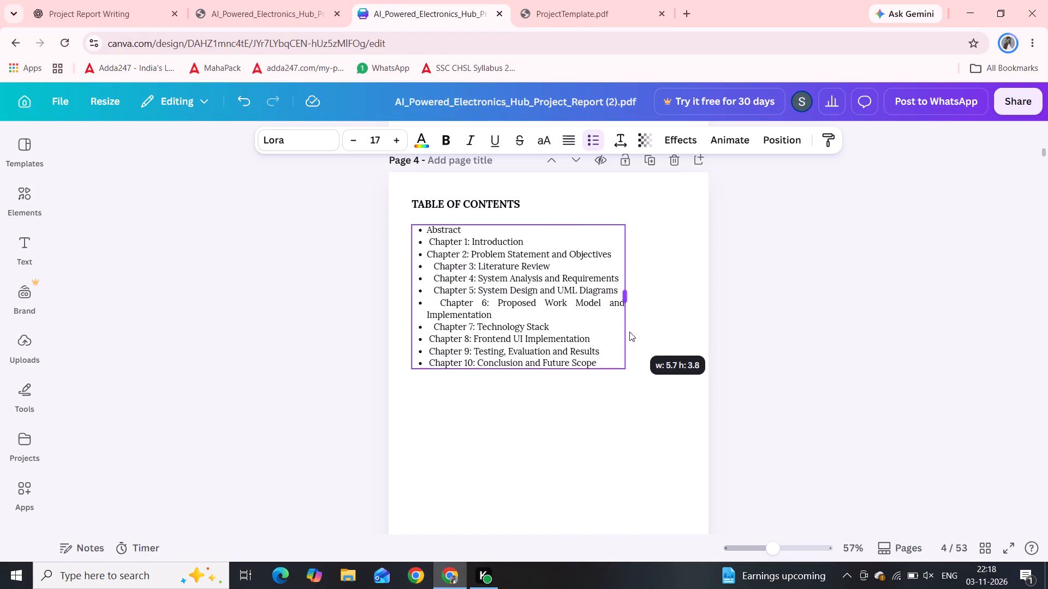
{"action": "left_click_drag", "start_coordinate": [629, 332], "coordinate": [700, 332]}
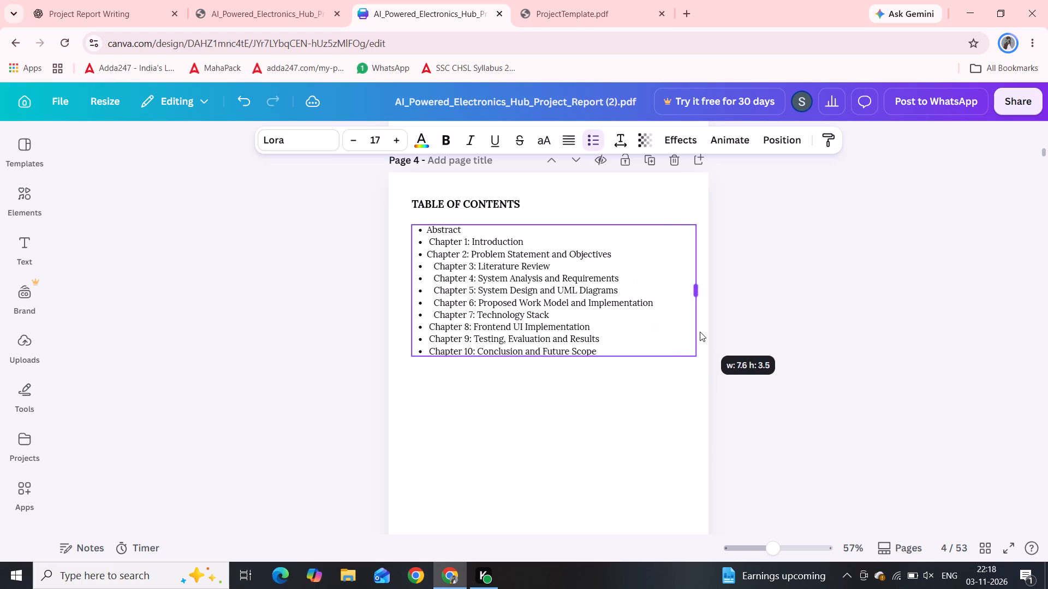
{"action": "left_click_drag", "start_coordinate": [700, 332], "coordinate": [664, 332]}
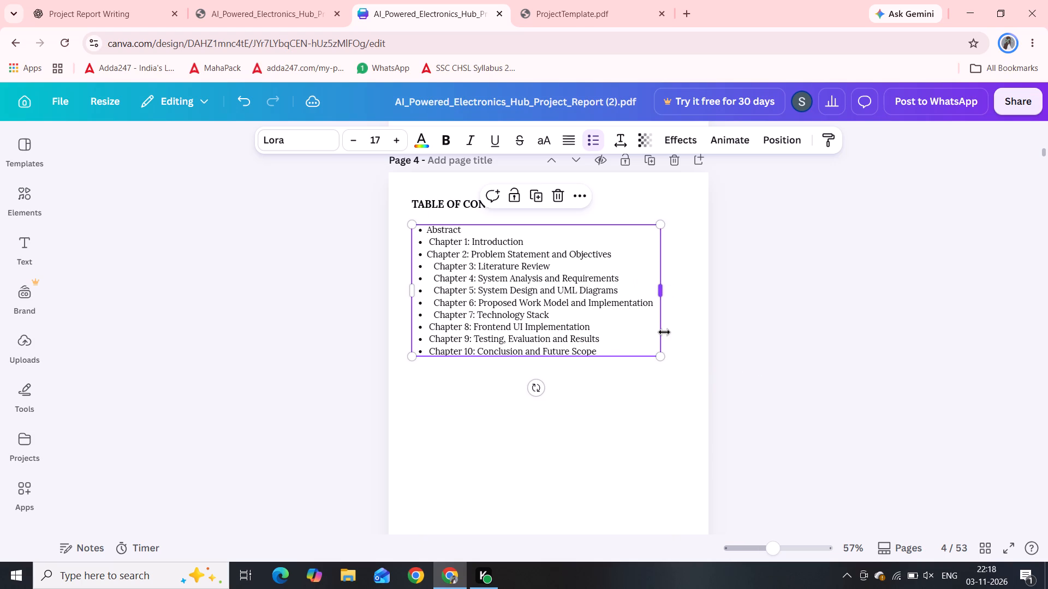
{"action": "left_click", "coordinate": [537, 358]}
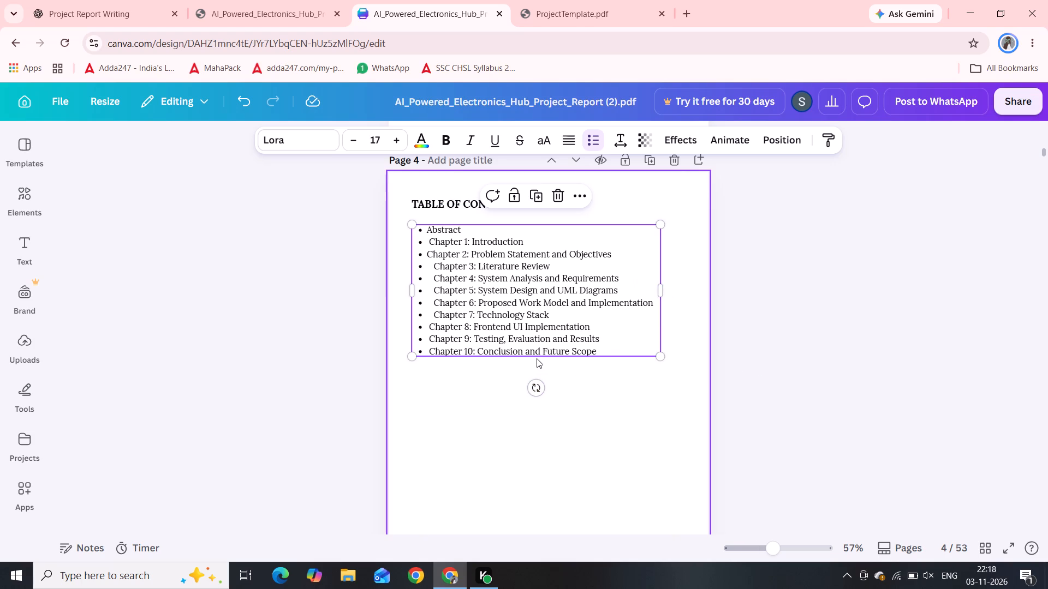
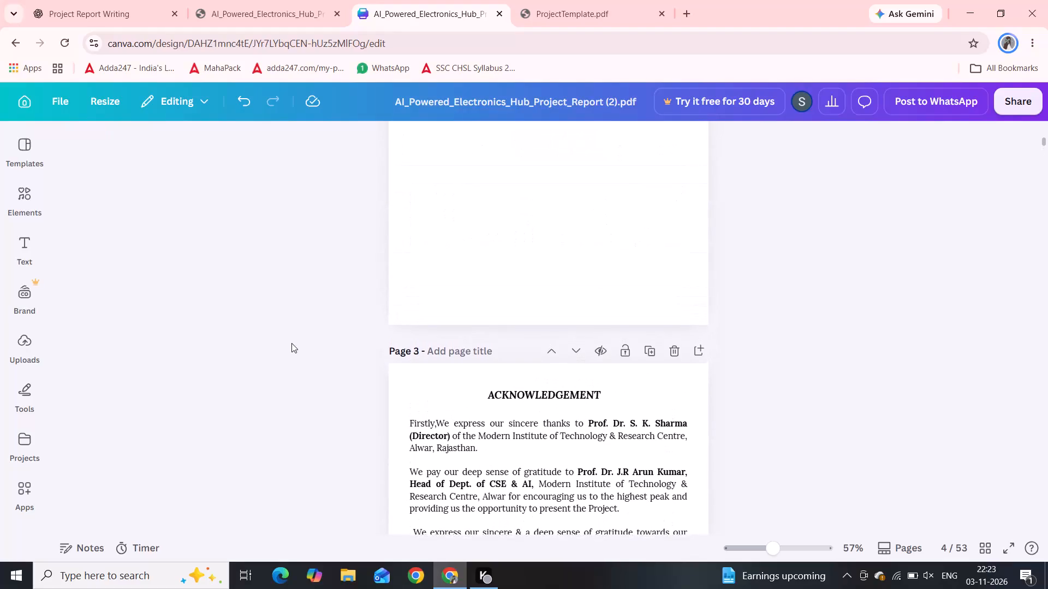
Look over the cover page and the front matter up to the table of contents for remaining formatting issues.
{"action": "scroll", "coordinate": [291, 343], "scroll_direction": "up", "scroll_amount": 8}
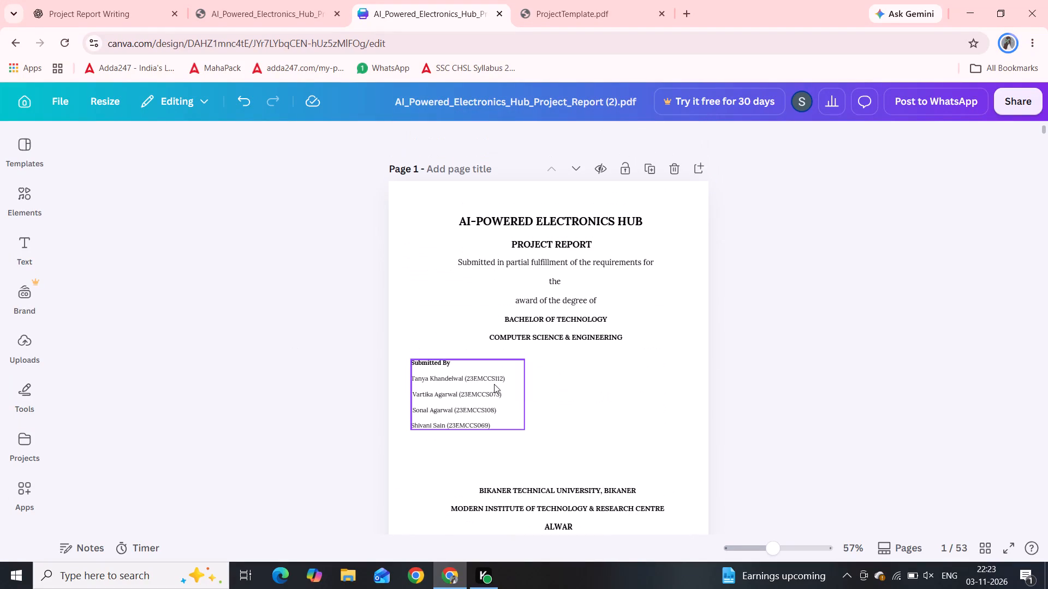
{"action": "scroll", "coordinate": [533, 416], "scroll_direction": "down", "scroll_amount": 1}
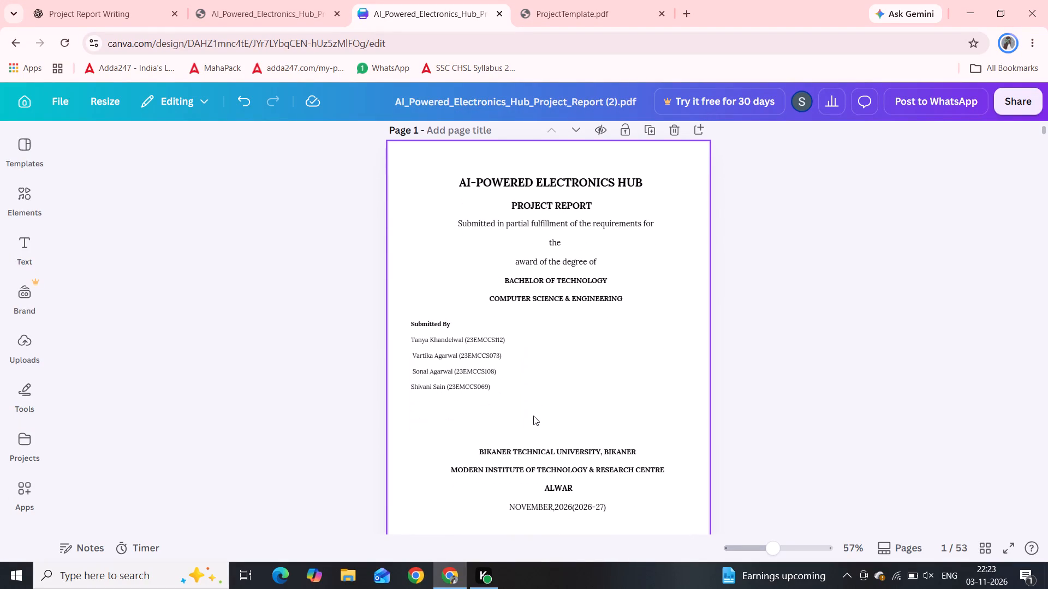
{"action": "scroll", "coordinate": [533, 416], "scroll_direction": "down", "scroll_amount": 4}
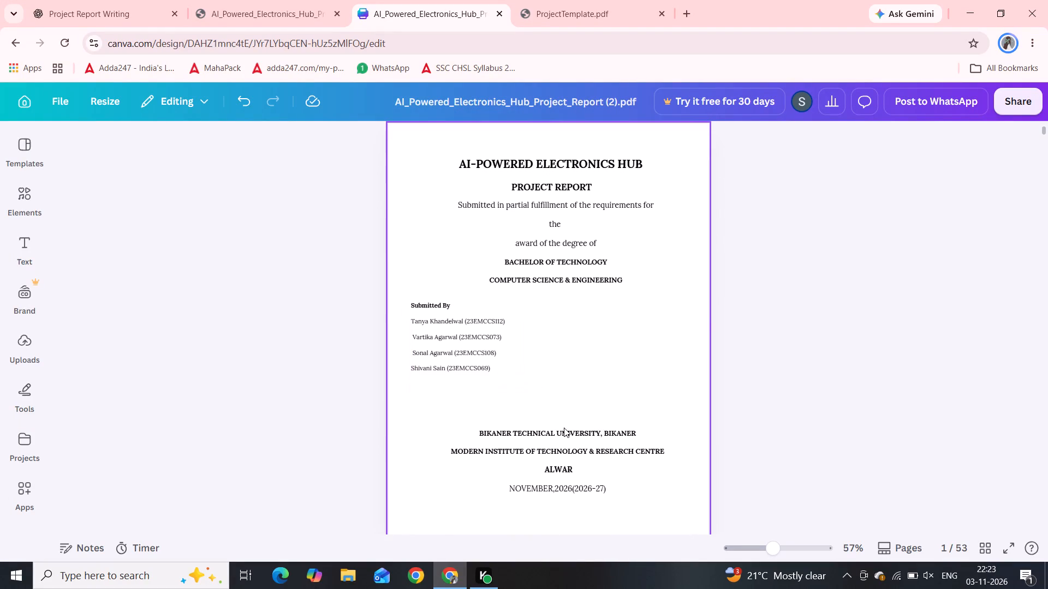
{"action": "scroll", "coordinate": [564, 428], "scroll_direction": "down", "scroll_amount": 7}
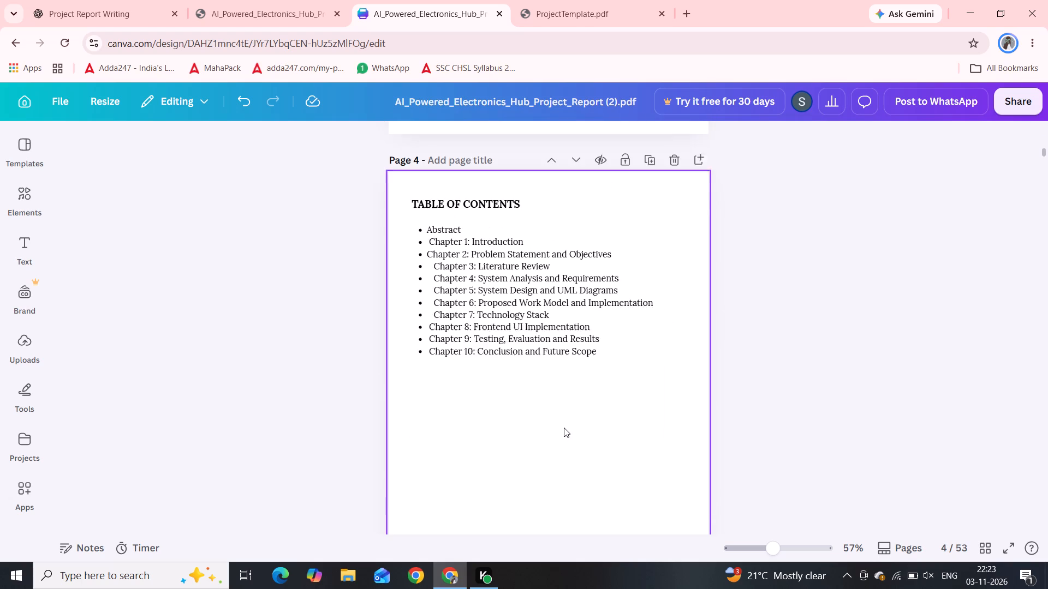
{"action": "scroll", "coordinate": [564, 428], "scroll_direction": "down", "scroll_amount": 1}
Remove the stray characters between the bullet and the text in the Chapter 3 and Chapter 4 contents entries.
{"action": "left_click", "coordinate": [434, 283]}
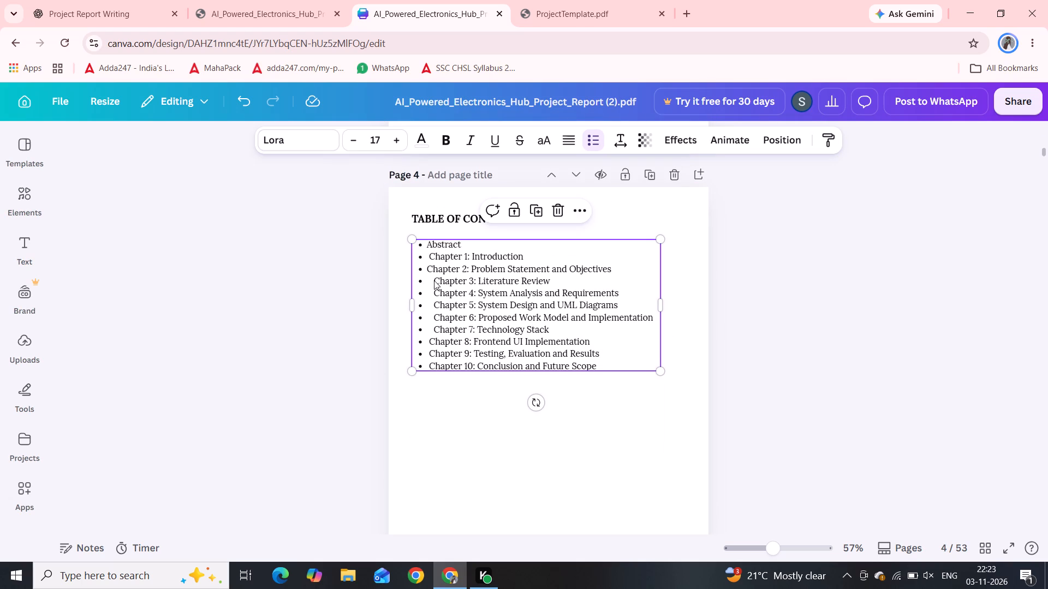
{"action": "left_click", "coordinate": [433, 279]}
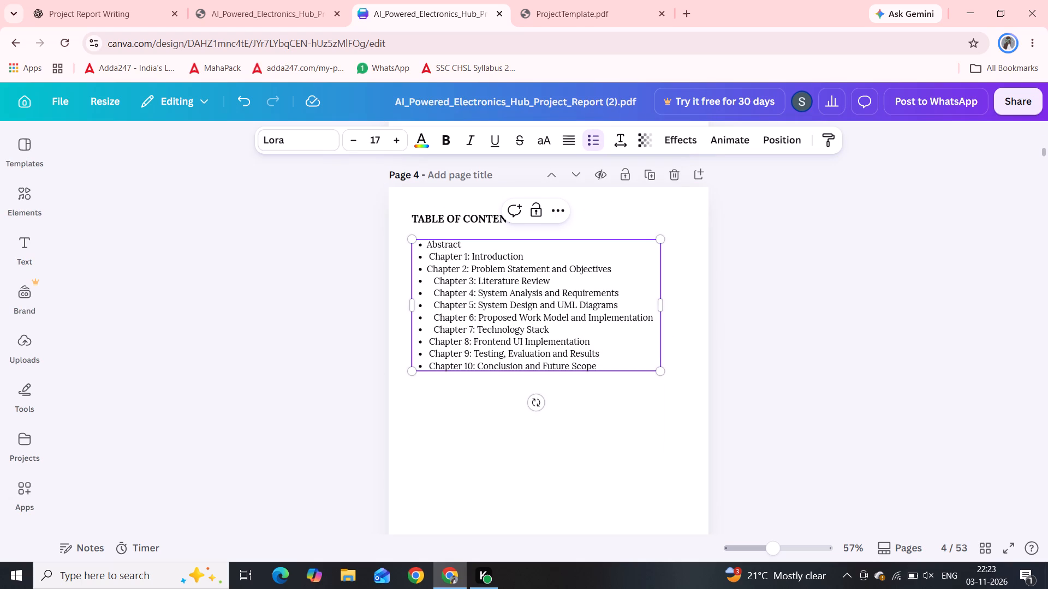
{"action": "key", "text": "BackSpace"}
{"action": "key", "text": "BackSpace"}
{"action": "key", "text": "Down"}
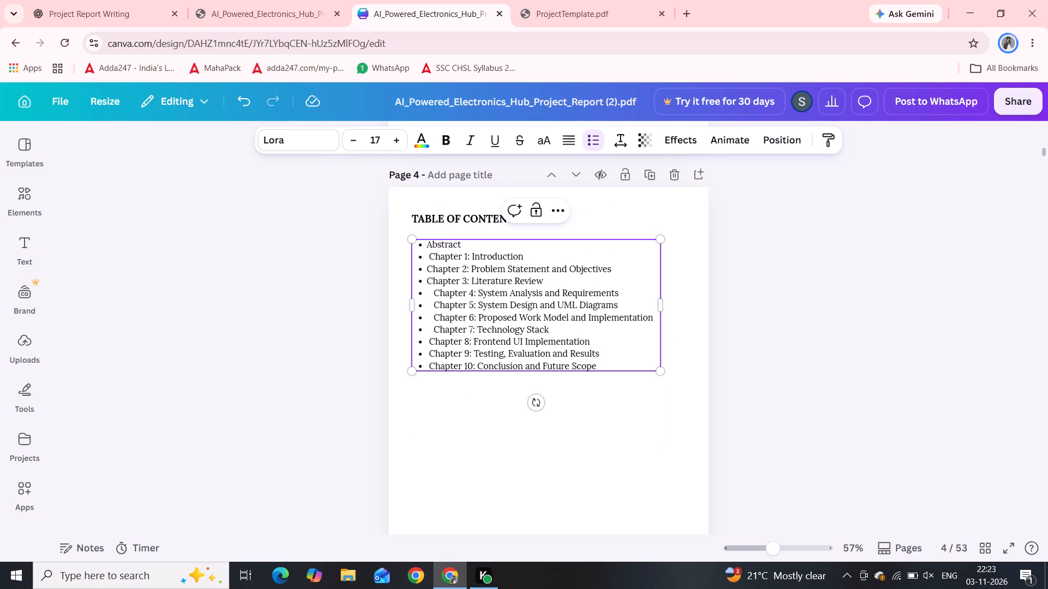
{"action": "key", "text": "Right"}
{"action": "key", "text": "Right"}
{"action": "key", "text": "BackSpace"}
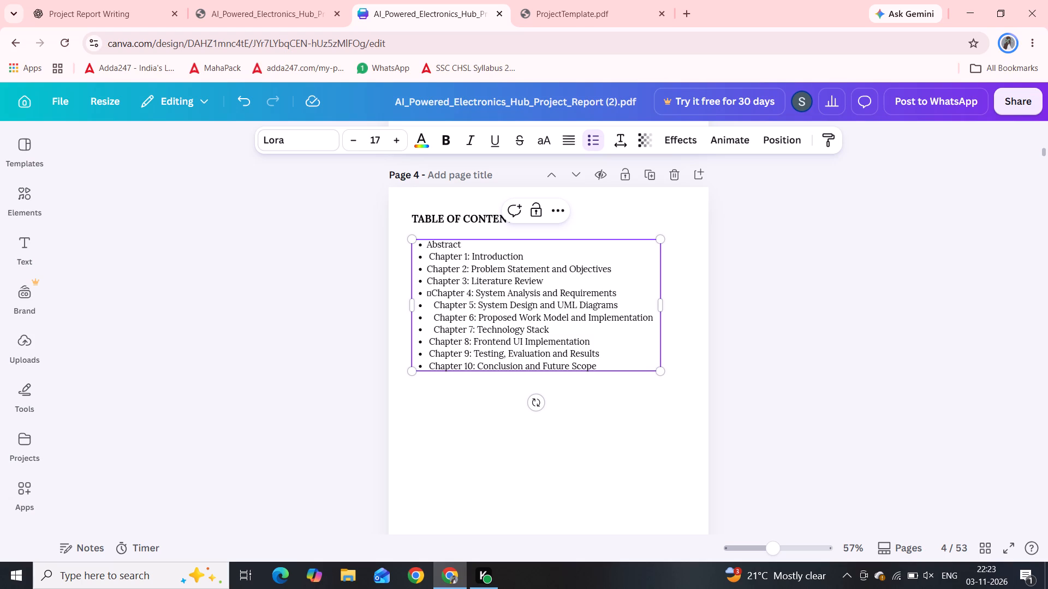
{"action": "key", "text": "BackSpace"}
Remove the stray characters between the bullet and the text in the Chapter 5 and Chapter 6 contents entries.
{"action": "key", "text": "Down"}
{"action": "key", "text": "Right"}
{"action": "key", "text": "Right"}
{"action": "key", "text": "BackSpace"}
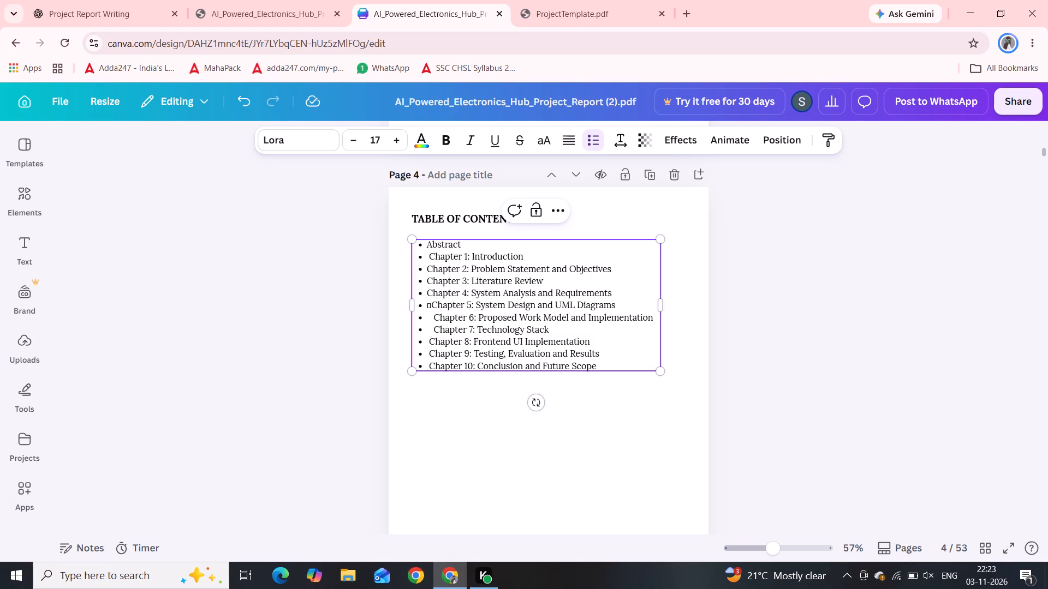
{"action": "key", "text": "BackSpace"}
{"action": "key", "text": "Down"}
{"action": "key", "text": "Right"}
{"action": "key", "text": "Right"}
{"action": "key", "text": "BackSpace"}
{"action": "key", "text": "BackSpace"}
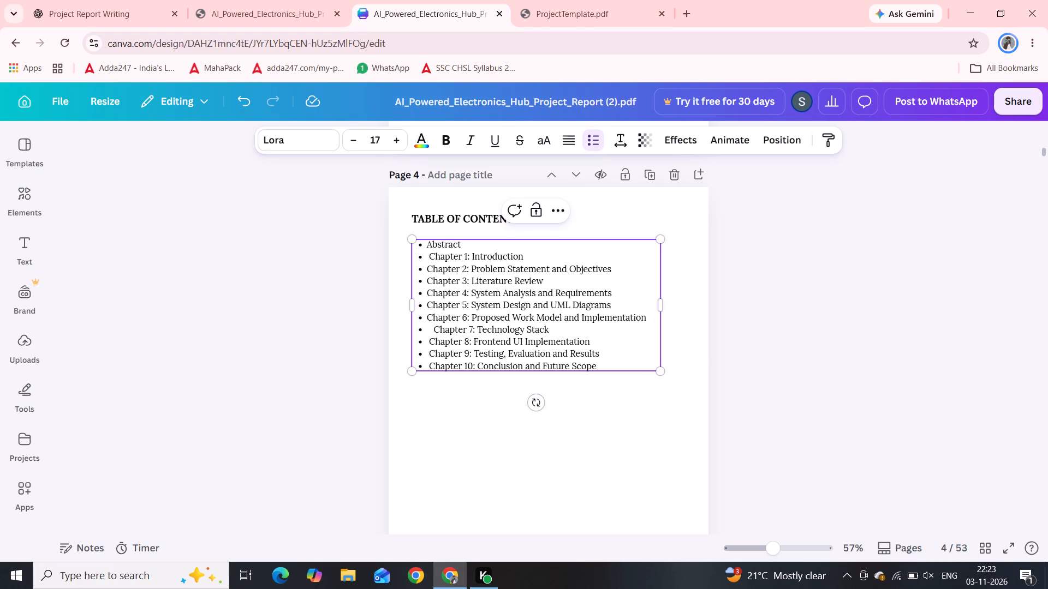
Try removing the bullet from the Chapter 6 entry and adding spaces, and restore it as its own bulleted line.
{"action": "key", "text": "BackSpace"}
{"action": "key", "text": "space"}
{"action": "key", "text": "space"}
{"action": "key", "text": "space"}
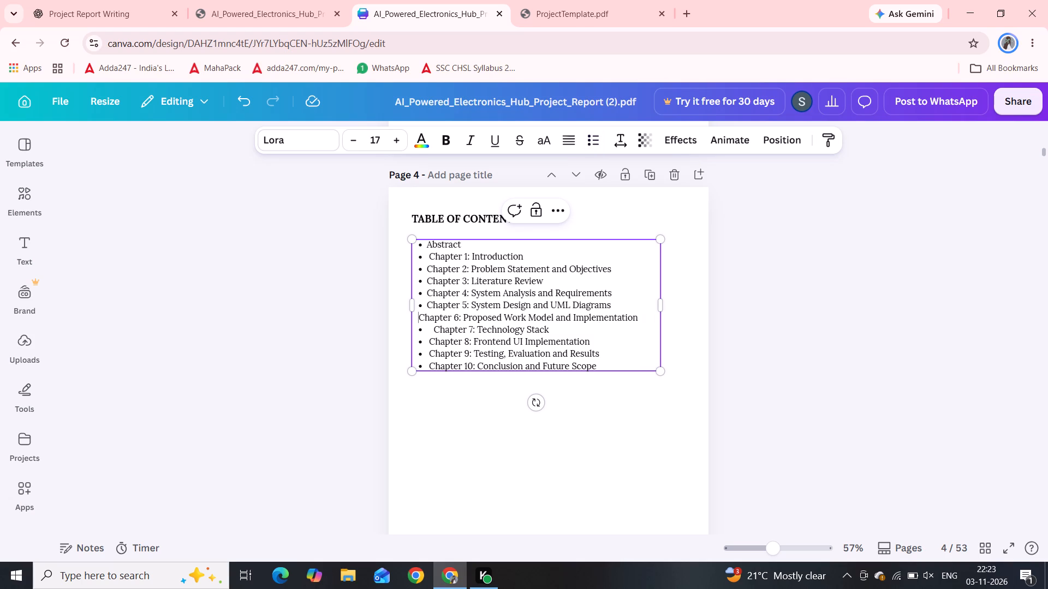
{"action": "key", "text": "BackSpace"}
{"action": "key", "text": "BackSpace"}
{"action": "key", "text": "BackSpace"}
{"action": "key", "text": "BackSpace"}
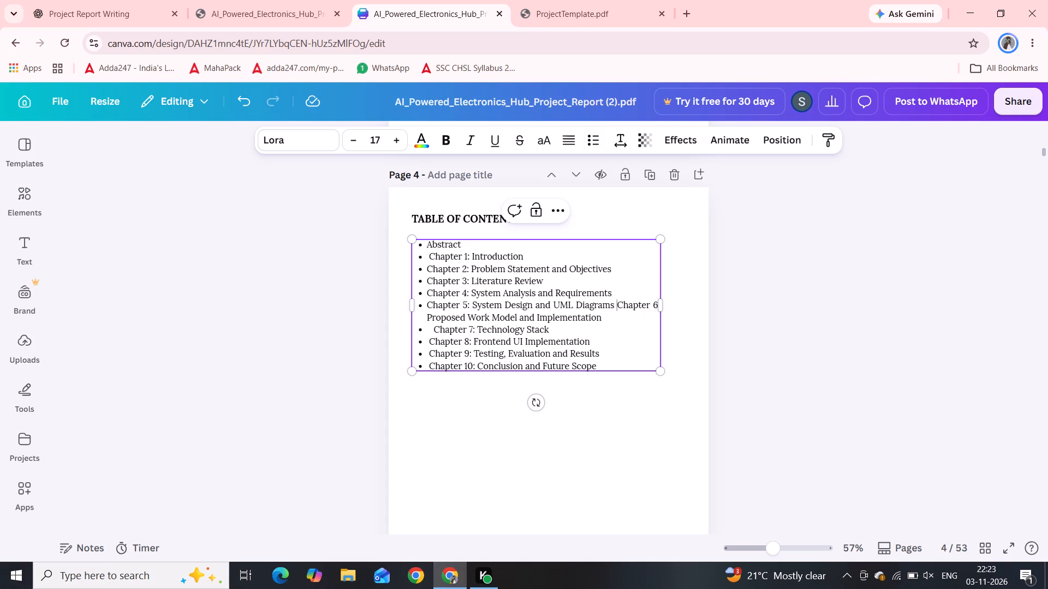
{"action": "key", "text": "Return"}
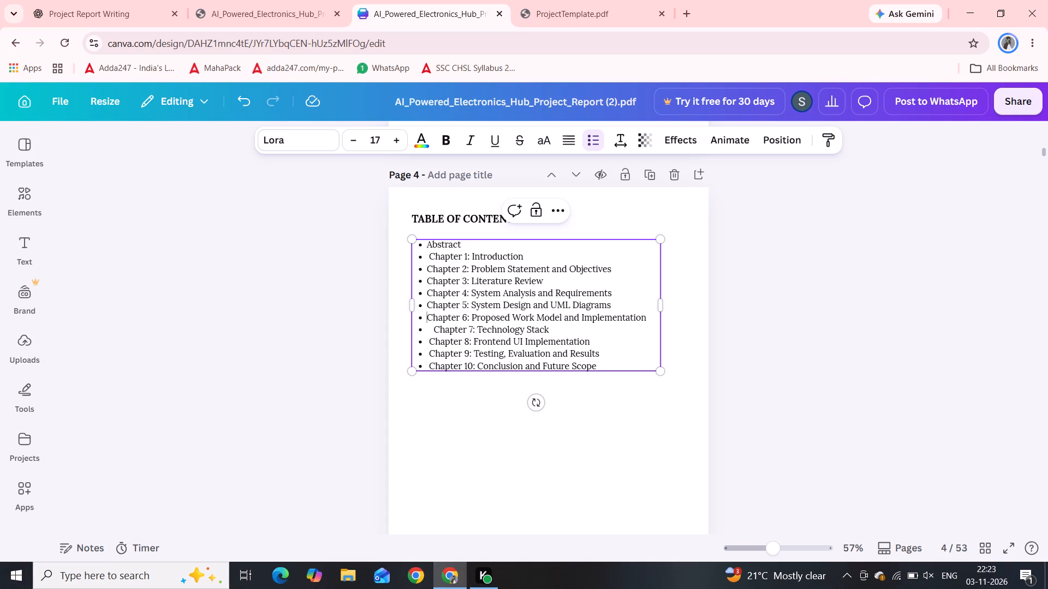
Remove the stray characters and leading spaces before the text of the Chapter 7 to Chapter 10 contents entries.
{"action": "key", "text": "Down"}
{"action": "key", "text": "Right"}
{"action": "key", "text": "Right"}
{"action": "key", "text": "BackSpace"}
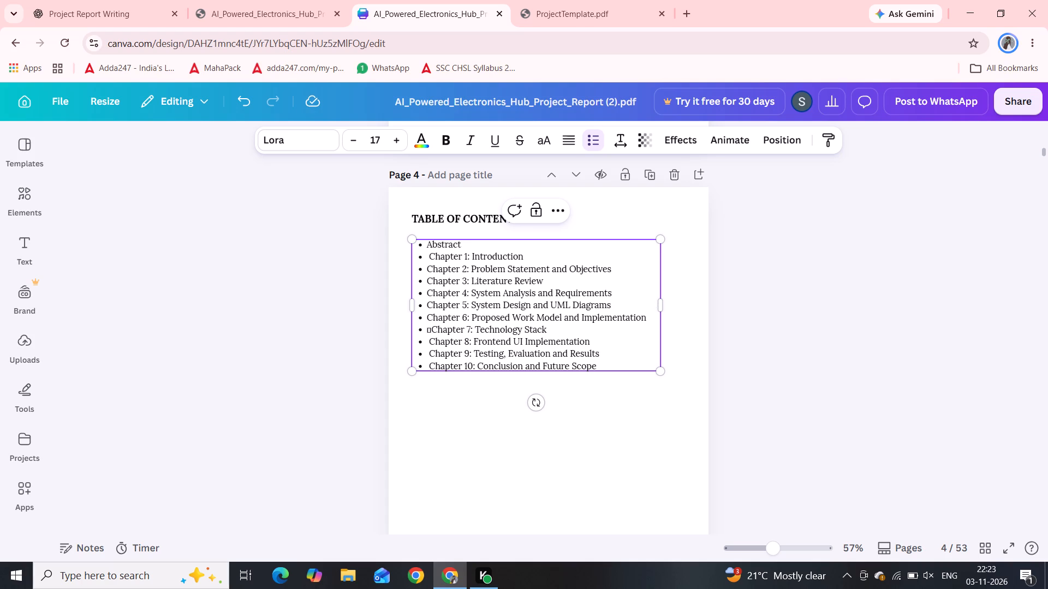
{"action": "key", "text": "BackSpace"}
{"action": "key", "text": "Down"}
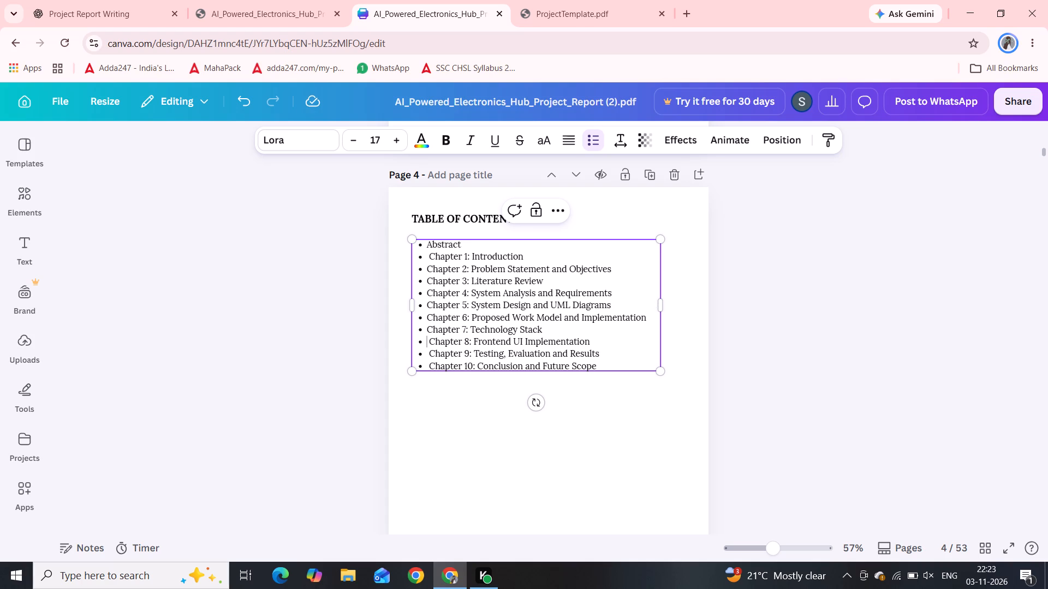
{"action": "key", "text": "Right"}
{"action": "key", "text": "BackSpace"}
{"action": "key", "text": "Down"}
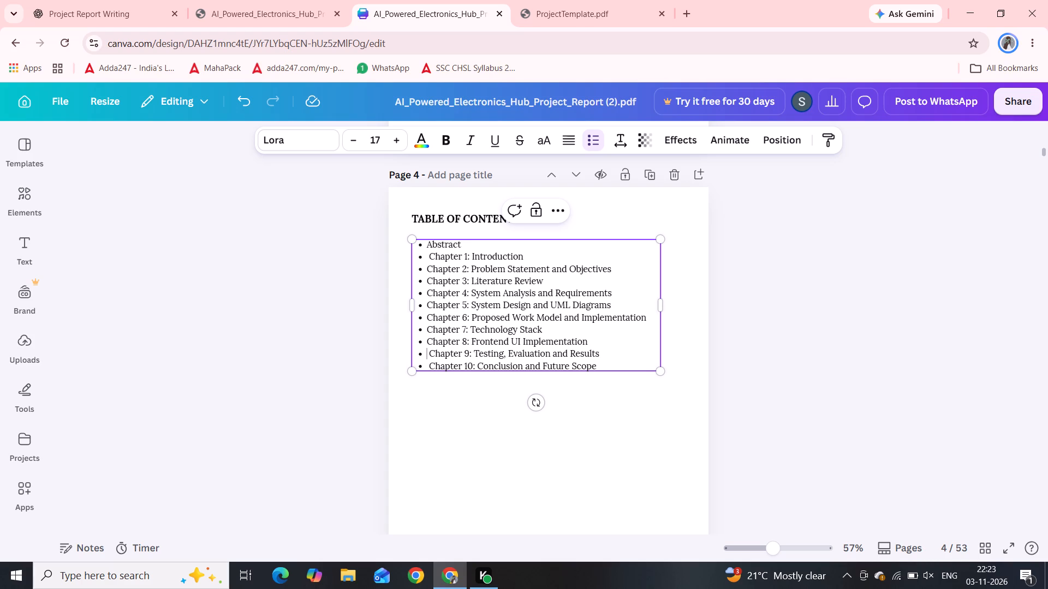
{"action": "key", "text": "Right"}
{"action": "key", "text": "BackSpace"}
{"action": "key", "text": "Down"}
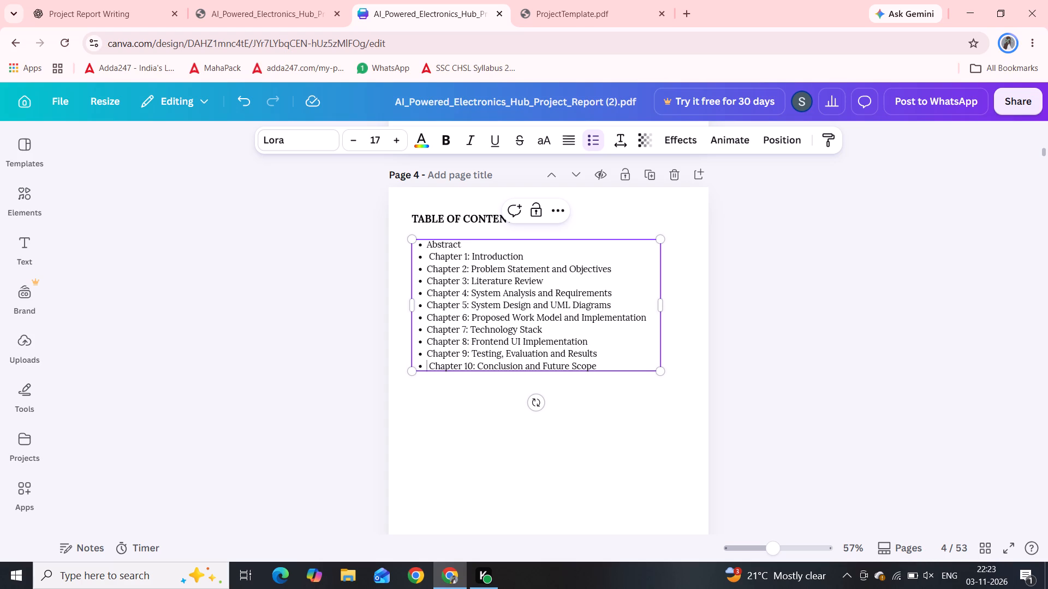
{"action": "key", "text": "Right"}
{"action": "key", "text": "BackSpace"}
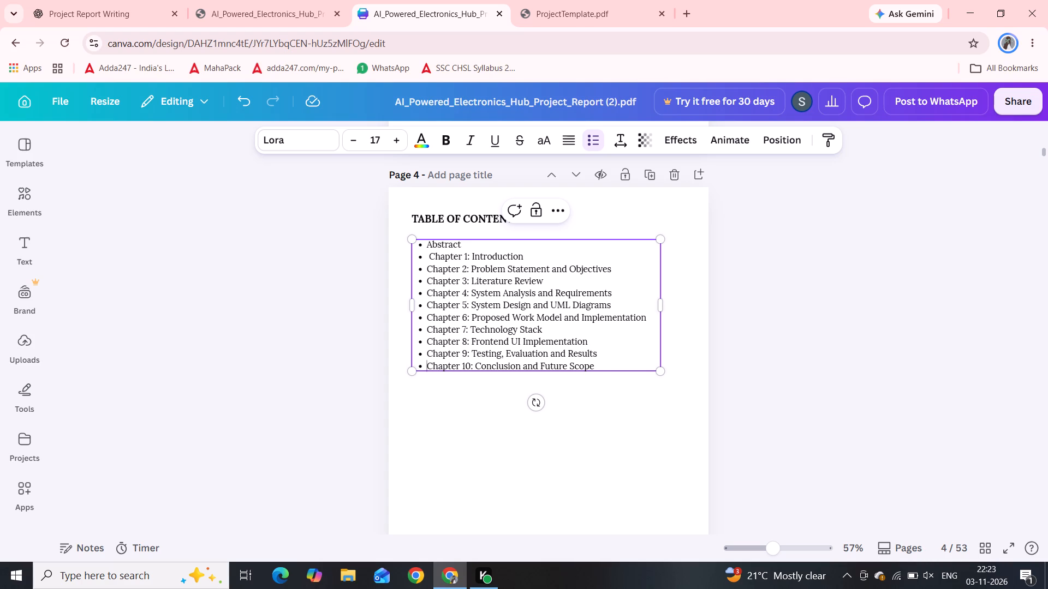
Remove the leading space before the Chapter 1 contents entry and leave the text box.
{"action": "key", "text": "Up"}
{"action": "key", "text": "Up"}
{"action": "key", "text": "Up"}
{"action": "key", "text": "Up"}
{"action": "key", "text": "Up"}
{"action": "key", "text": "Up"}
{"action": "key", "text": "Up"}
{"action": "key", "text": "Up"}
{"action": "key", "text": "Up"}
{"action": "key", "text": "Up"}
{"action": "key", "text": "Up"}
{"action": "key", "text": "Up"}
{"action": "key", "text": "Up"}
{"action": "key", "text": "Up"}
{"action": "key", "text": "Up"}
{"action": "key", "text": "Up"}
{"action": "key", "text": "Up"}
{"action": "key", "text": "Down"}
{"action": "key", "text": "Right"}
{"action": "key", "text": "backslash"}
{"action": "key", "text": "BackSpace"}
{"action": "key", "text": "BackSpace"}
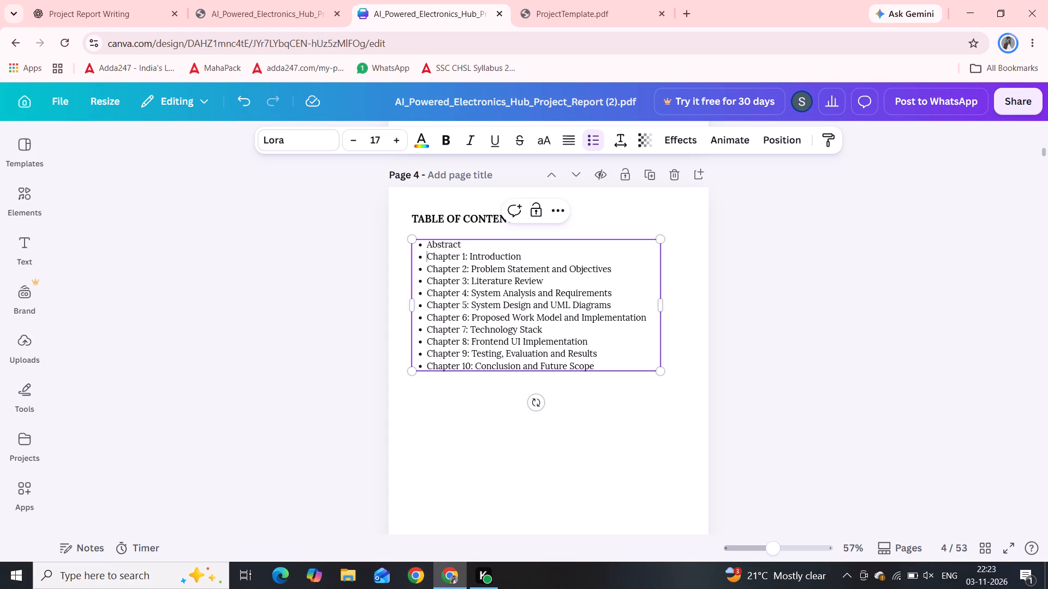
{"action": "left_click", "coordinate": [356, 312]}
Compare the design's cover page with ProjectTemplate.pdf, examining the template's "Under the Supervision of" block.
{"action": "scroll", "coordinate": [356, 312], "scroll_direction": "up", "scroll_amount": 10}
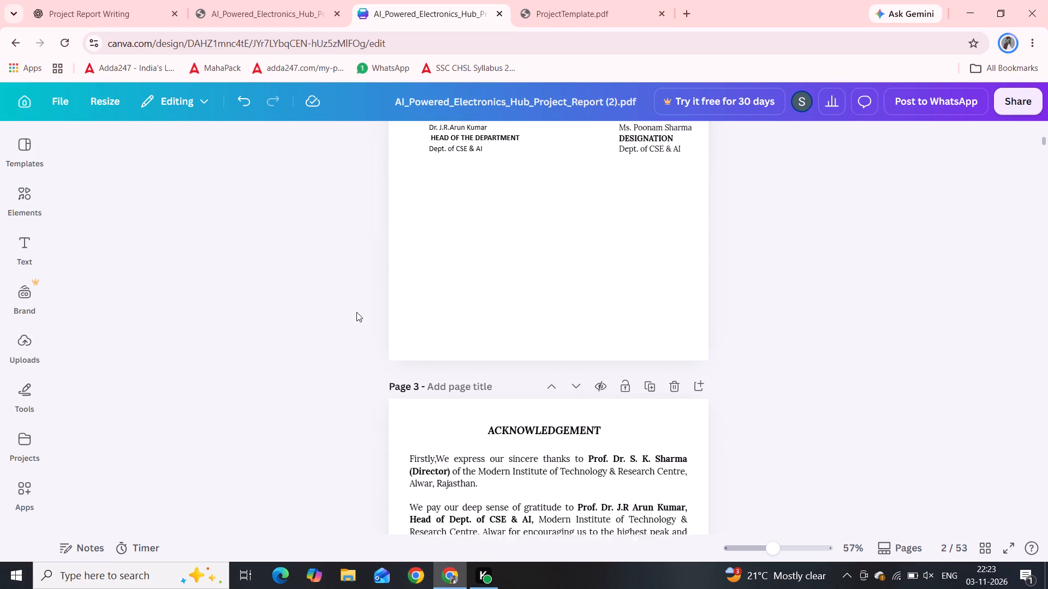
{"action": "scroll", "coordinate": [356, 312], "scroll_direction": "up", "scroll_amount": 10}
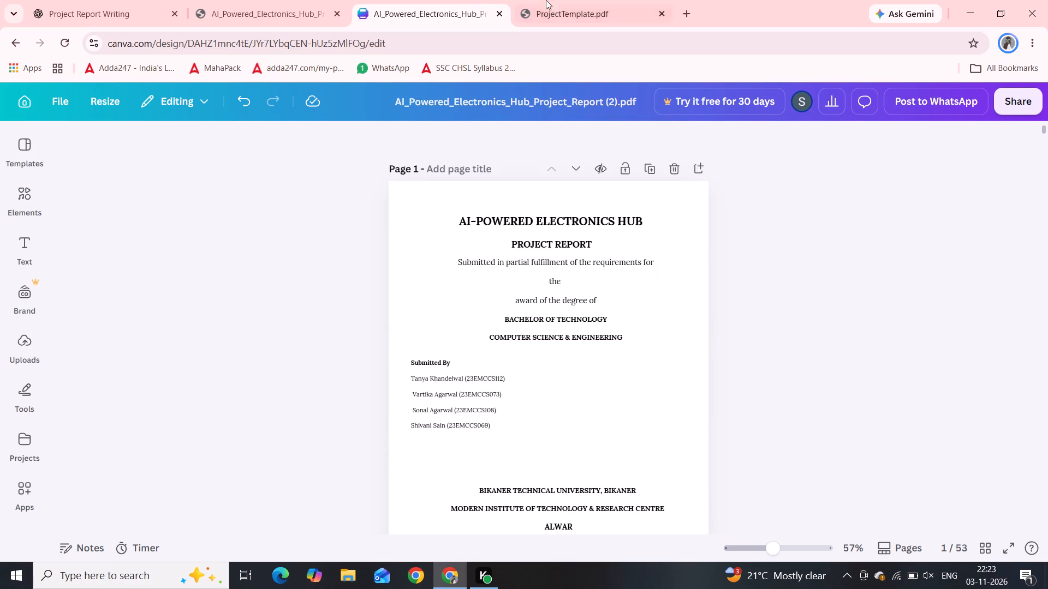
{"action": "left_click", "coordinate": [554, 0]}
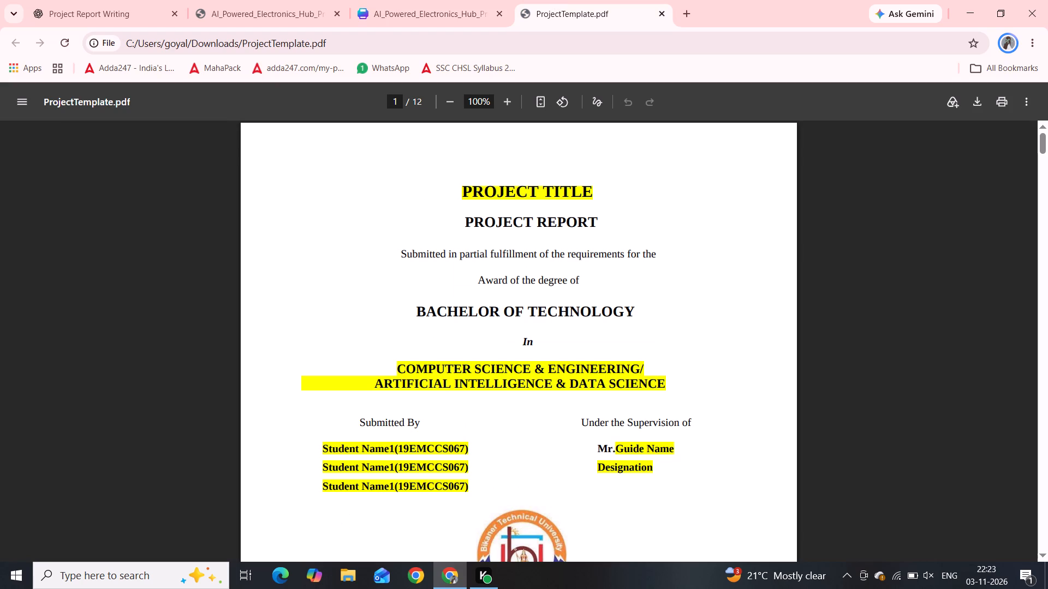
{"action": "left_click_drag", "start_coordinate": [581, 422], "coordinate": [636, 446]}
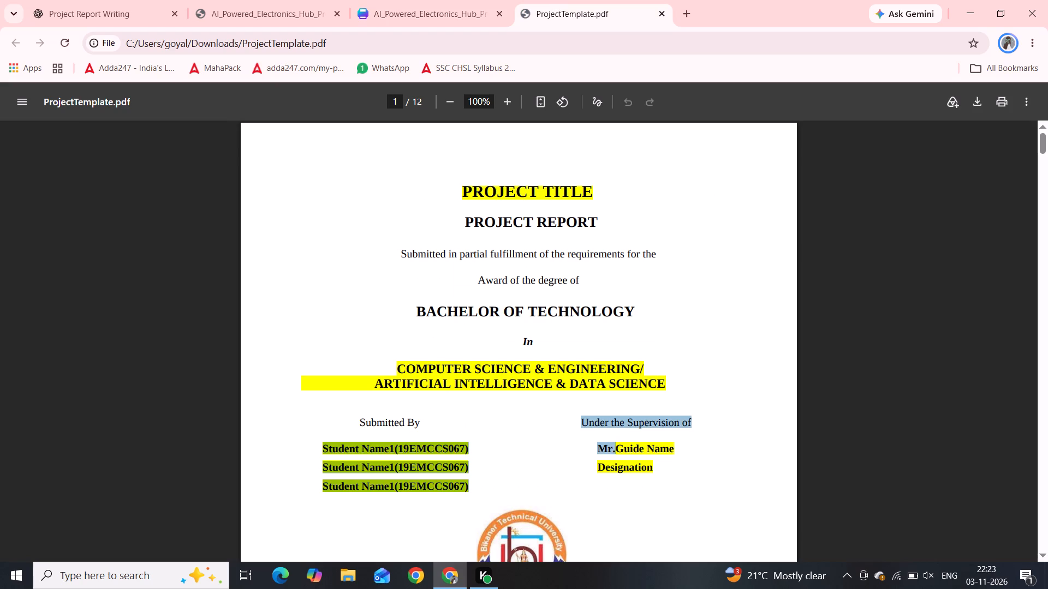
{"action": "left_click_drag", "start_coordinate": [636, 446], "coordinate": [656, 475]}
{"action": "left_click", "coordinate": [656, 475]}
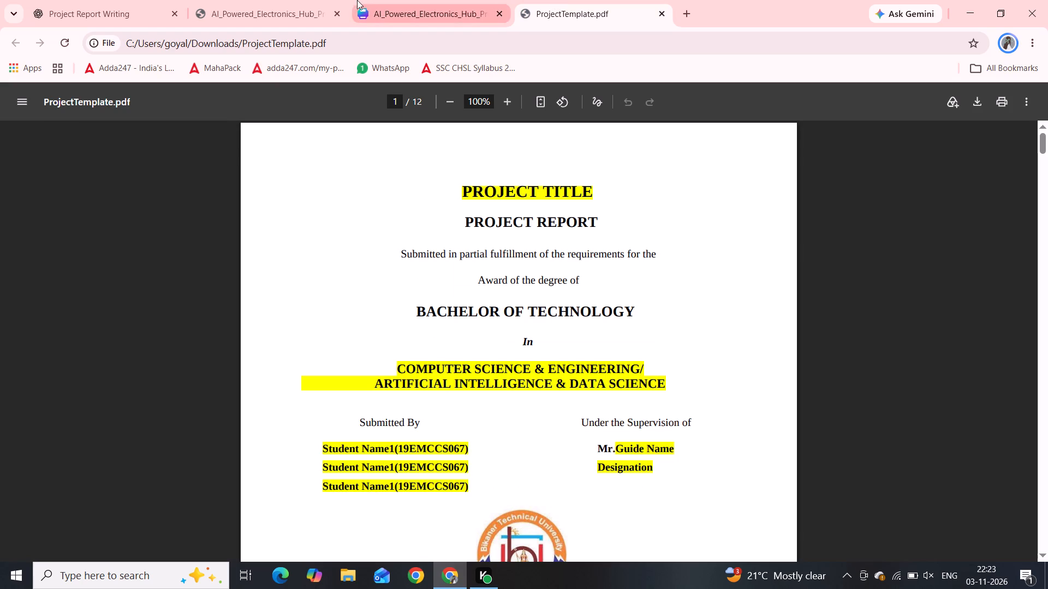
Copy "Under the Supervision of" and the supervisor's name from the report PDF's cover and paste them onto page 1 of the design.
{"action": "left_click", "coordinate": [252, 0]}
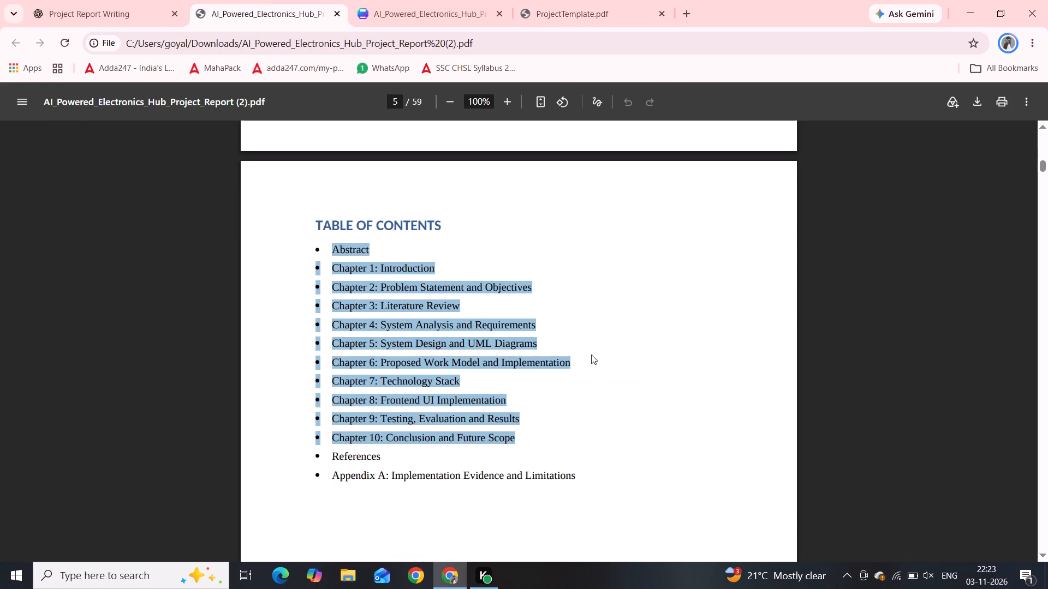
{"action": "left_click", "coordinate": [591, 354]}
{"action": "scroll", "coordinate": [591, 354], "scroll_direction": "up", "scroll_amount": 20}
{"action": "scroll", "coordinate": [591, 354], "scroll_direction": "up", "scroll_amount": 4}
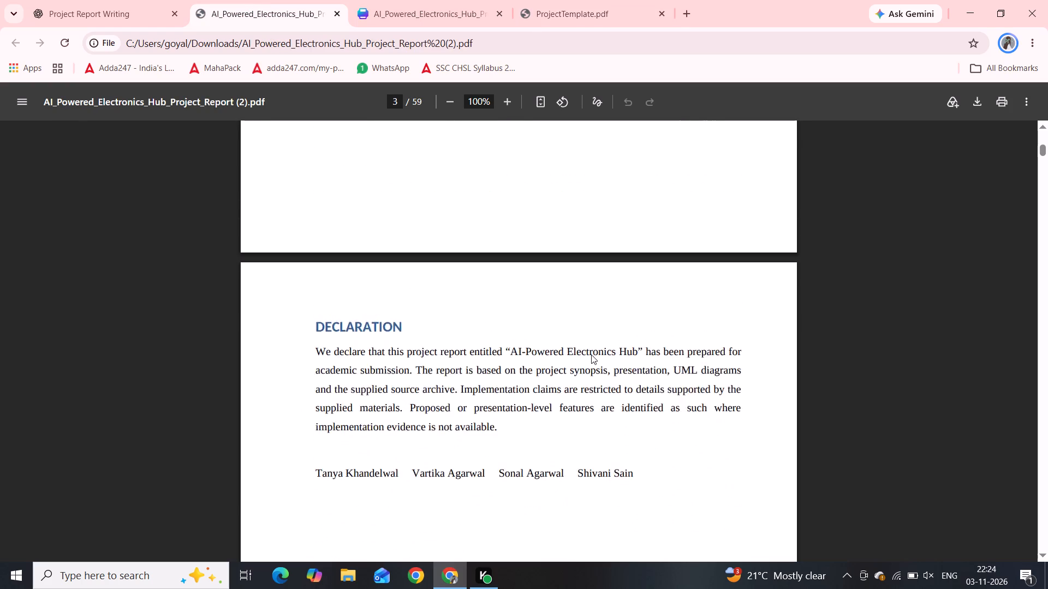
{"action": "scroll", "coordinate": [591, 354], "scroll_direction": "up", "scroll_amount": 15}
{"action": "scroll", "coordinate": [591, 354], "scroll_direction": "down", "scroll_amount": 2}
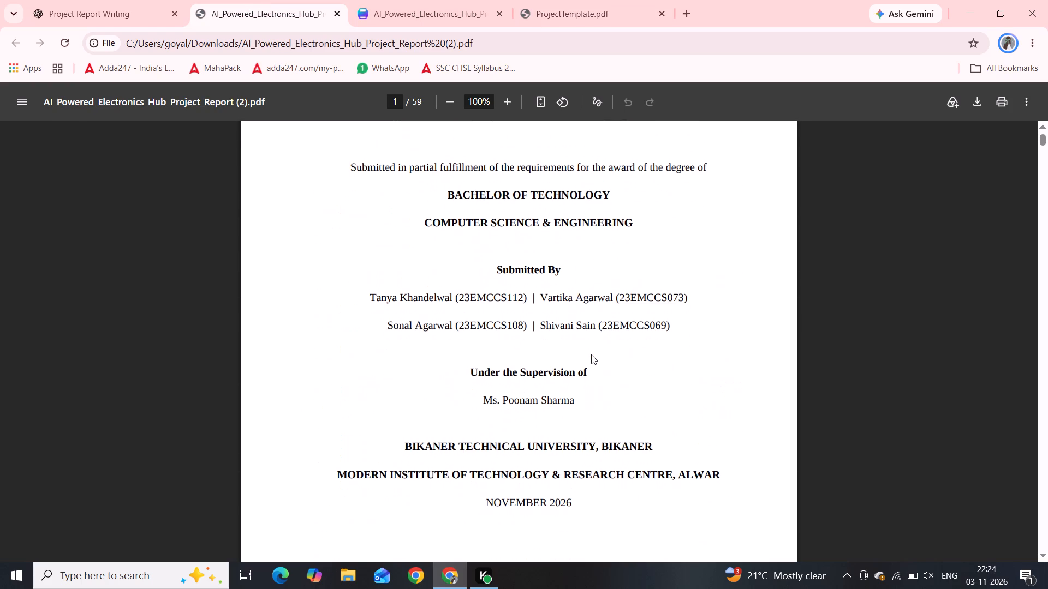
{"action": "left_click_drag", "start_coordinate": [469, 371], "coordinate": [562, 398]}
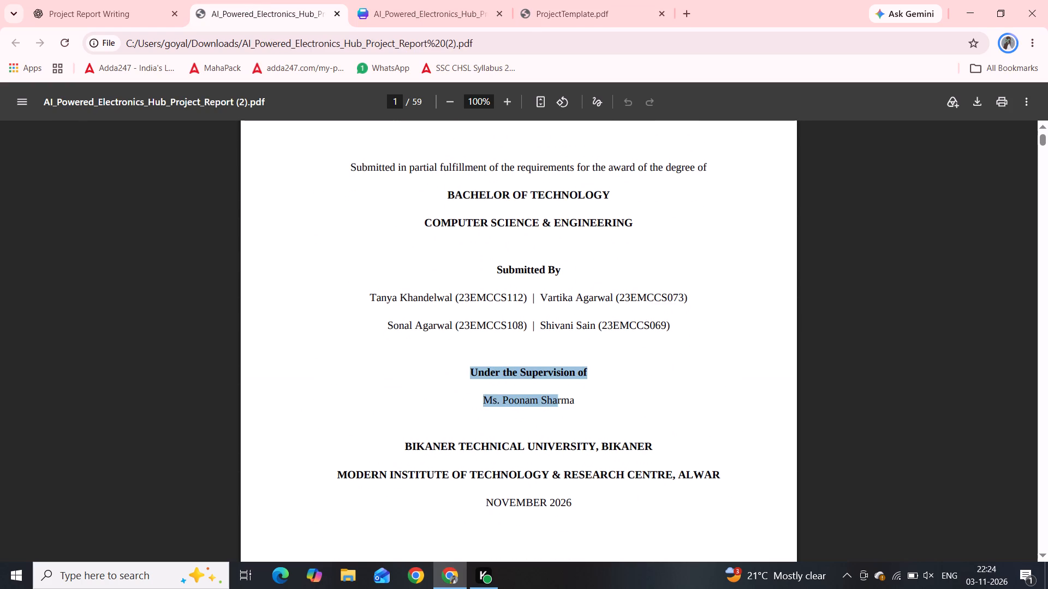
{"action": "left_click_drag", "start_coordinate": [562, 398], "coordinate": [587, 404]}
{"action": "key", "text": "ctrl+c"}
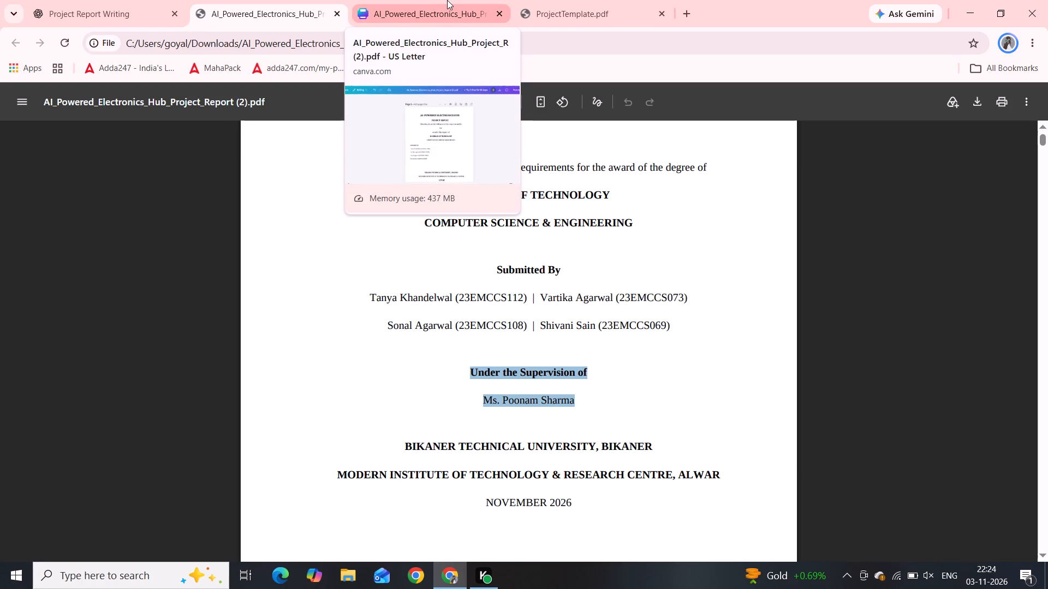
{"action": "left_click", "coordinate": [447, 0]}
{"action": "left_click", "coordinate": [562, 398]}
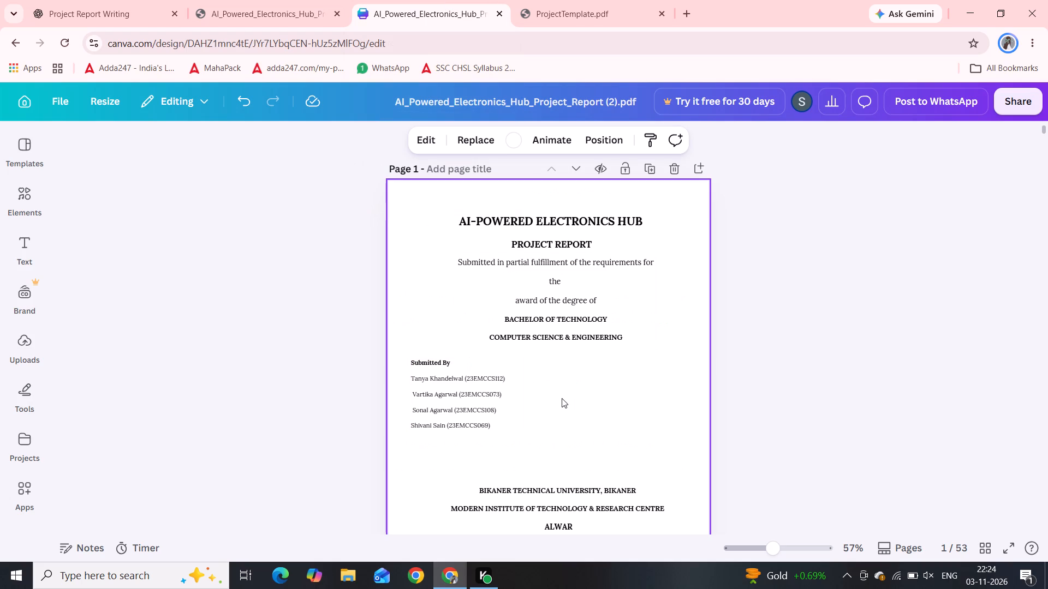
{"action": "key", "text": "ctrl+v"}
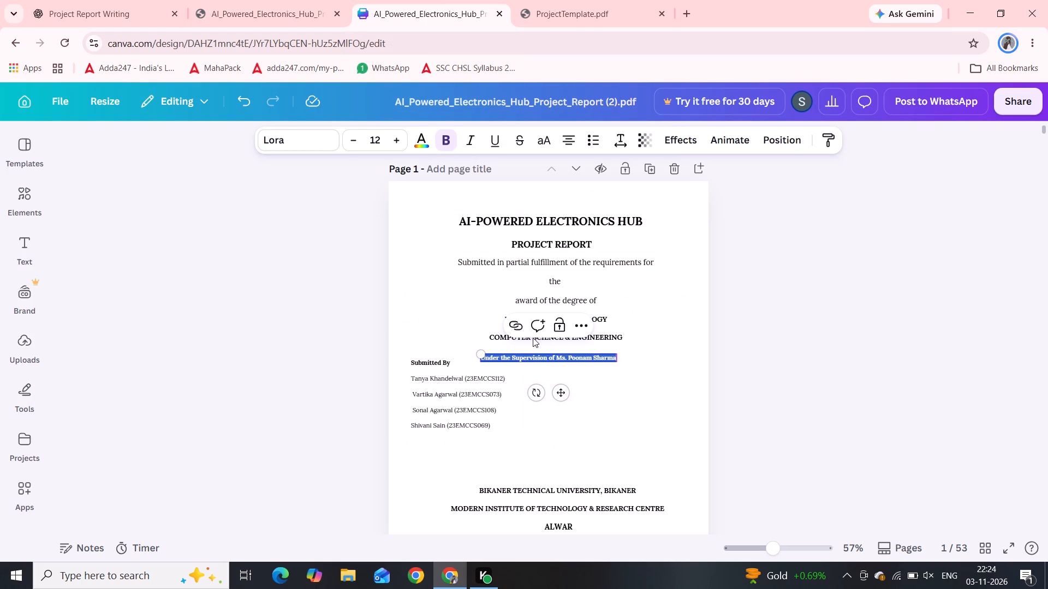
Break the pasted supervision text so the supervisor's name sits on its own line.
{"action": "left_click", "coordinate": [555, 360]}
{"action": "key", "text": "Return"}
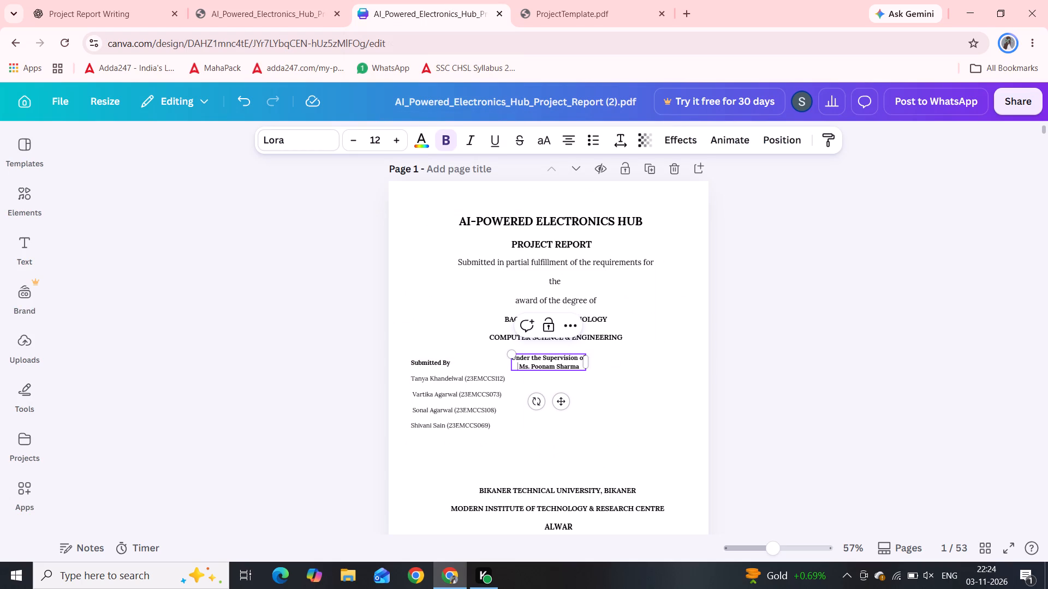
Remove the bold formatting from the supervisor's name, leaving the "Under the Supervision of" line bold.
{"action": "triple_click", "coordinate": [558, 366]}
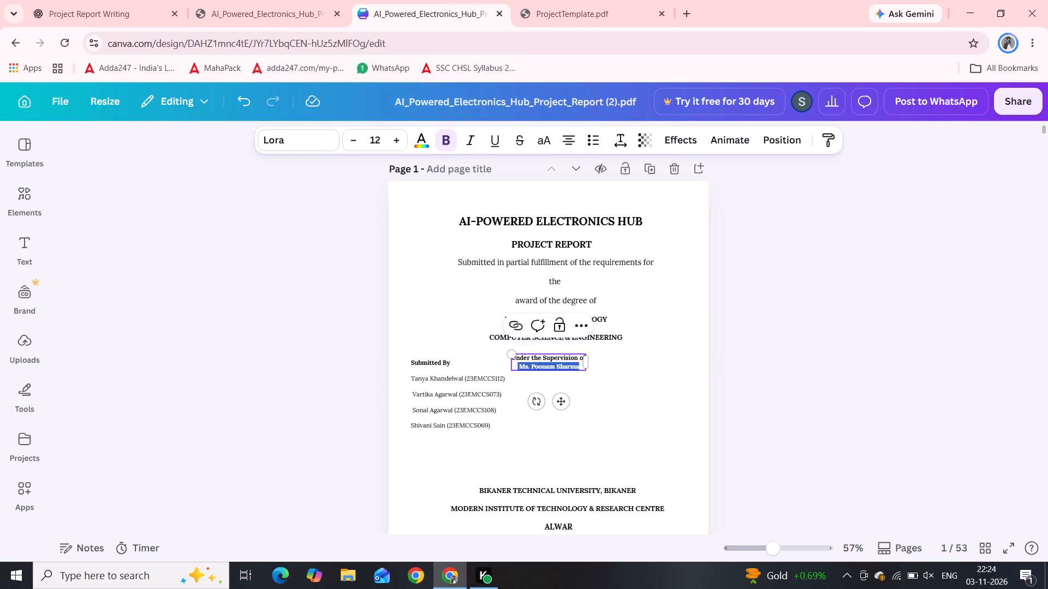
{"action": "left_click", "coordinate": [442, 145]}
{"action": "left_click", "coordinate": [586, 396]}
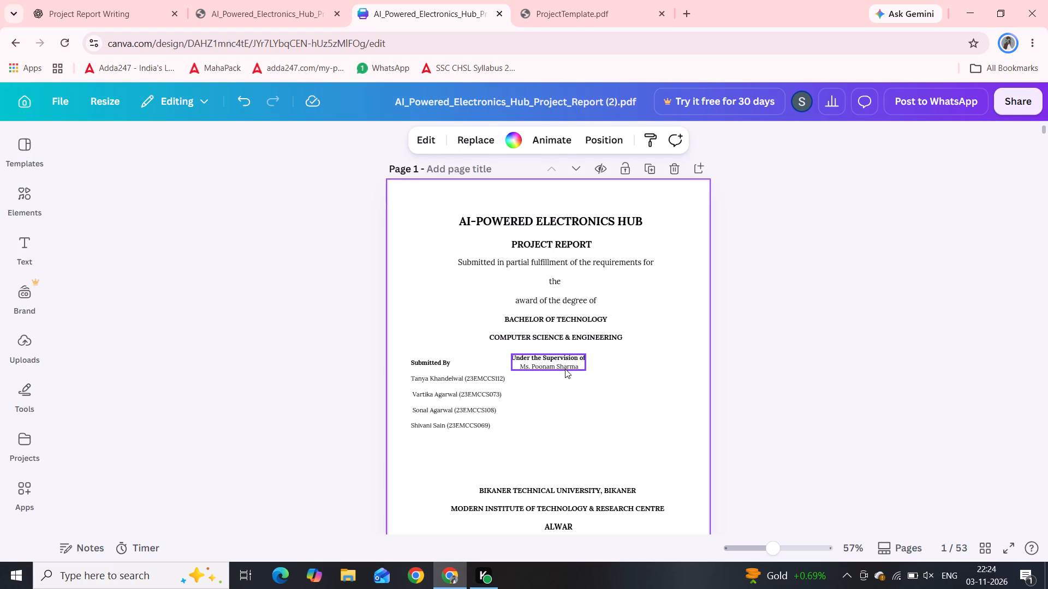
Set the font size of the whole supervision text box on the cover to 13.
{"action": "left_click", "coordinate": [565, 369]}
{"action": "triple_click", "coordinate": [387, 140]}
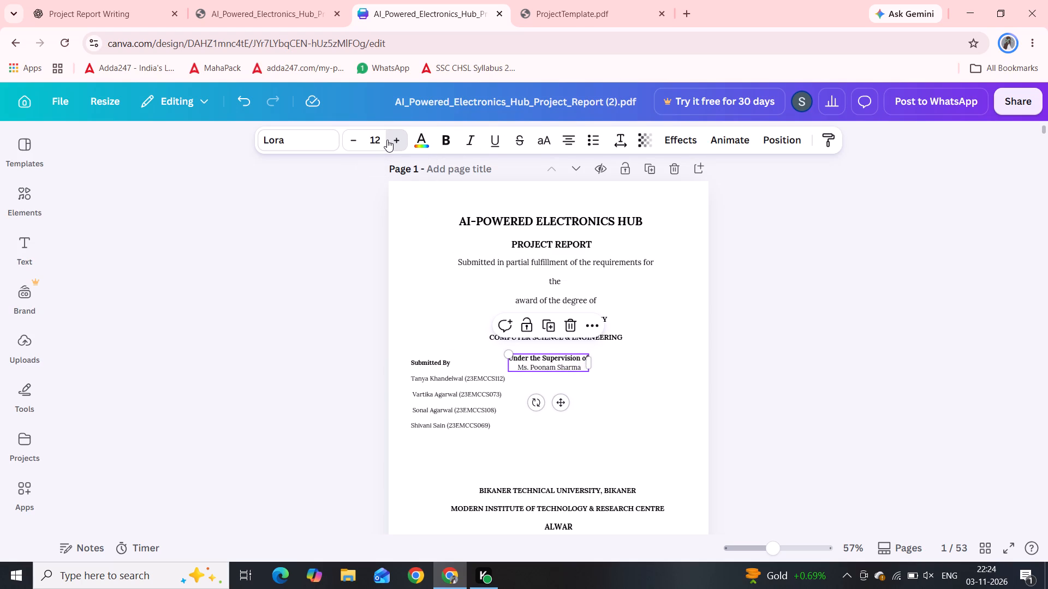
{"action": "double_click", "coordinate": [387, 140]}
{"action": "left_click", "coordinate": [387, 140]}
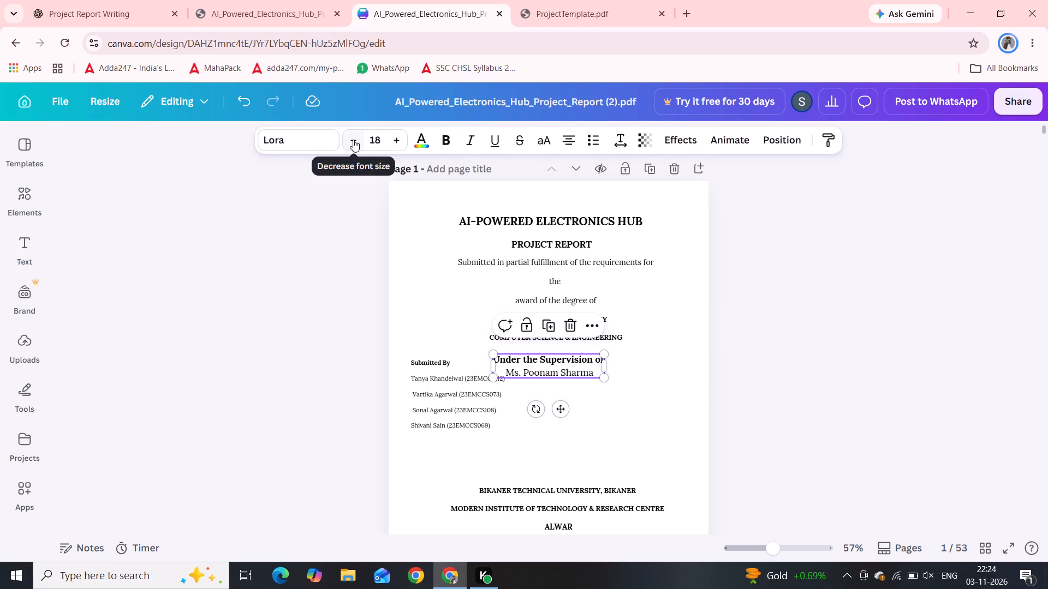
{"action": "left_click", "coordinate": [353, 140]}
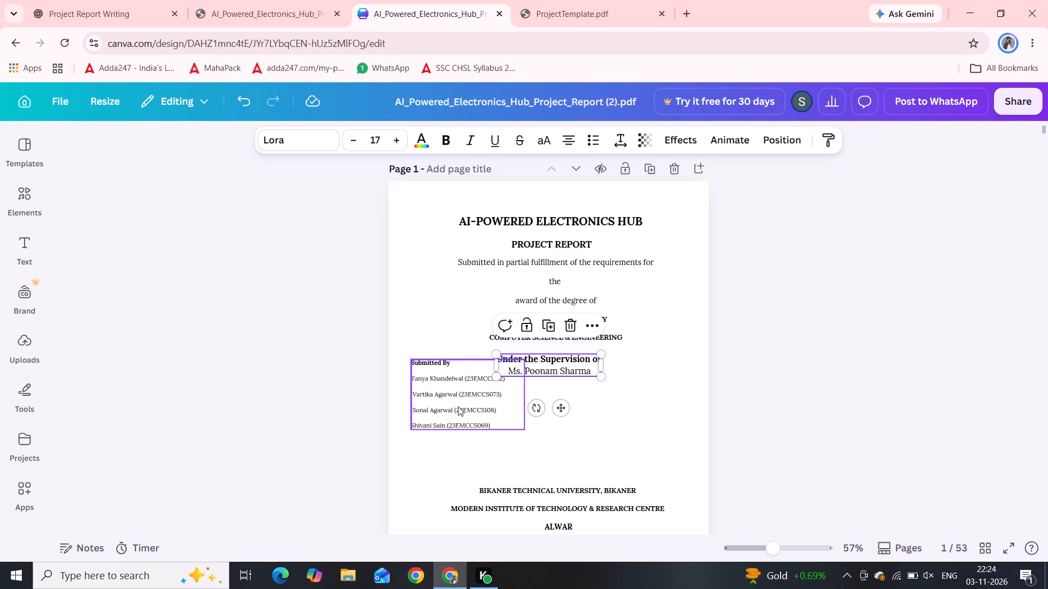
{"action": "left_click", "coordinate": [455, 406]}
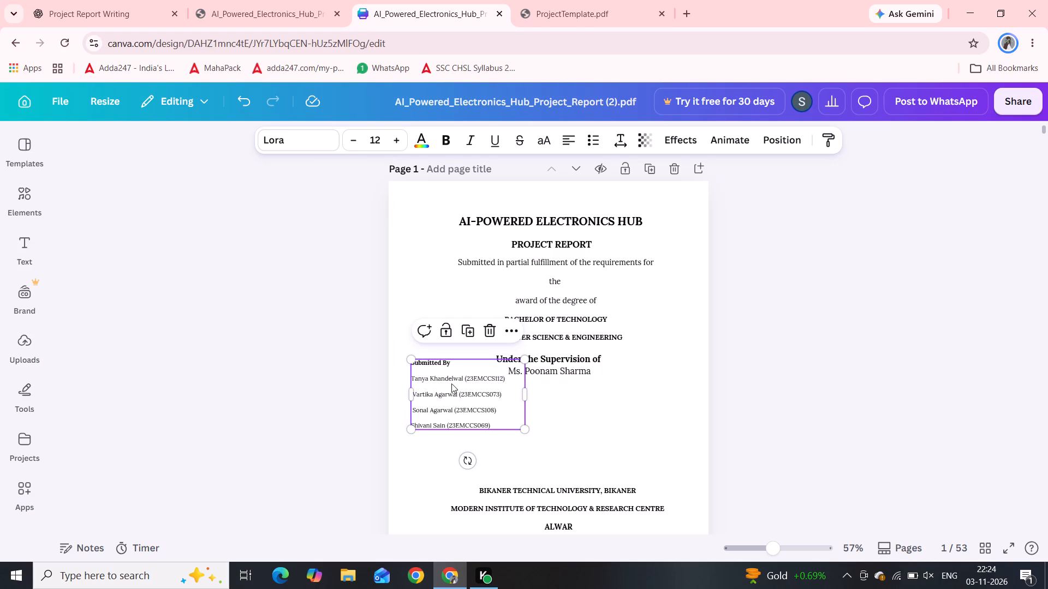
{"action": "left_click", "coordinate": [538, 372]}
{"action": "triple_click", "coordinate": [362, 145]}
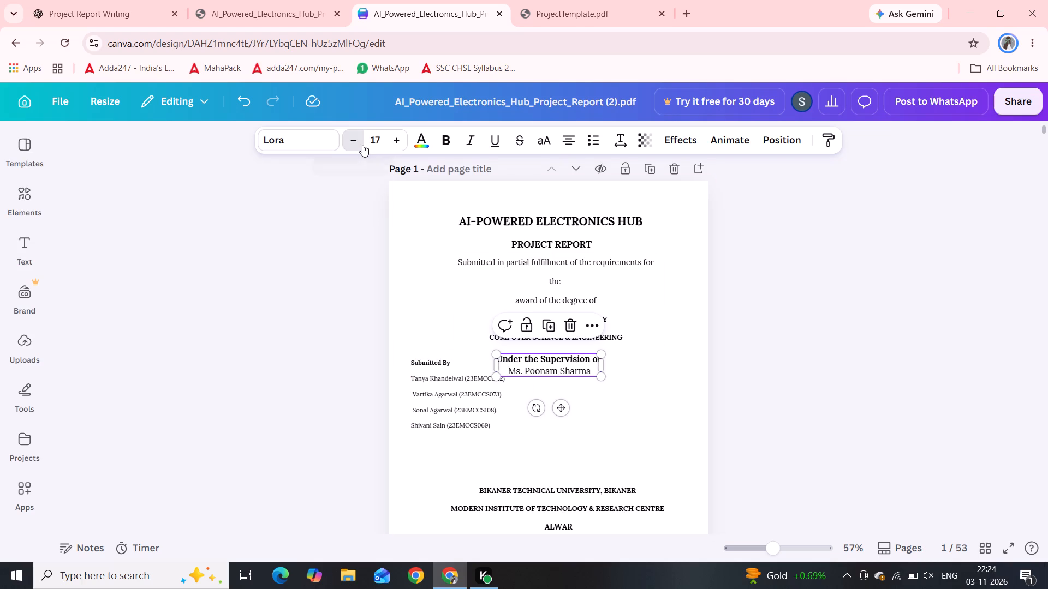
{"action": "triple_click", "coordinate": [362, 145]}
{"action": "left_click", "coordinate": [362, 145]}
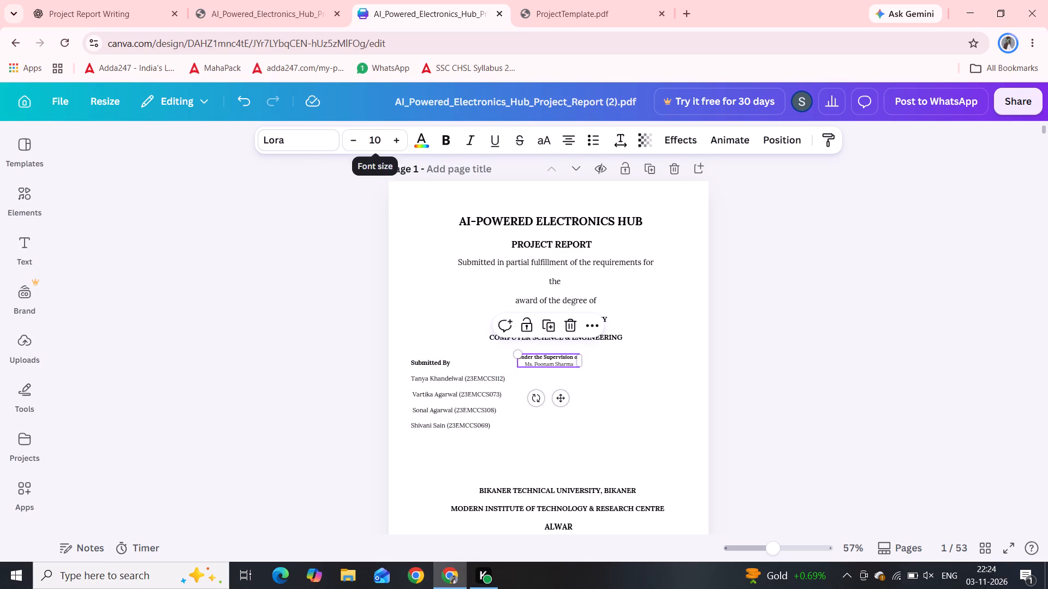
{"action": "double_click", "coordinate": [395, 142]}
{"action": "left_click", "coordinate": [395, 142]}
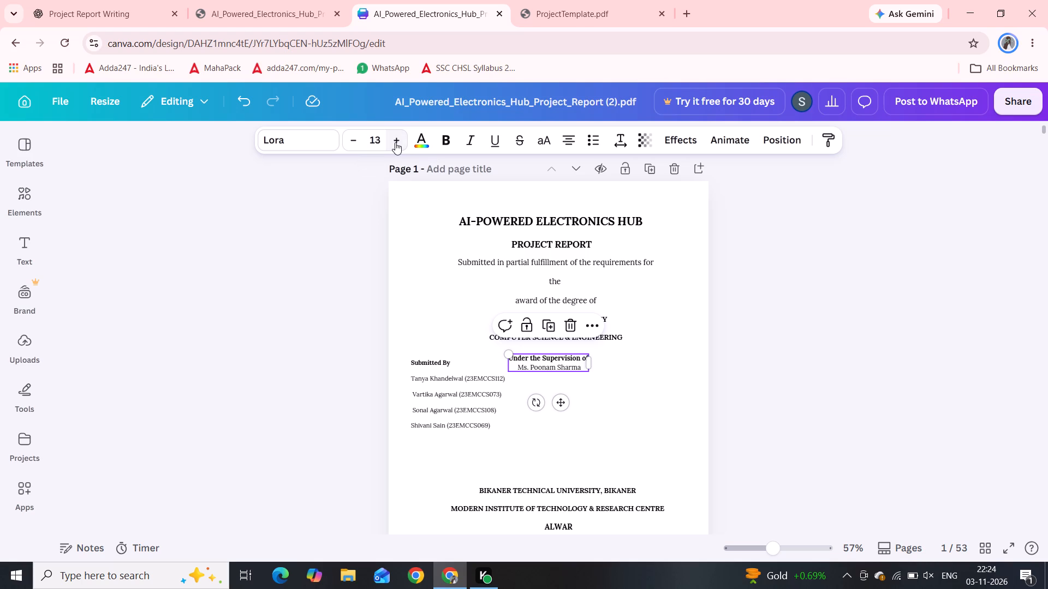
Move the supervision text box to the right half of the cover page, level with the "Submitted By" heading.
{"action": "left_click_drag", "start_coordinate": [559, 396], "coordinate": [622, 416]}
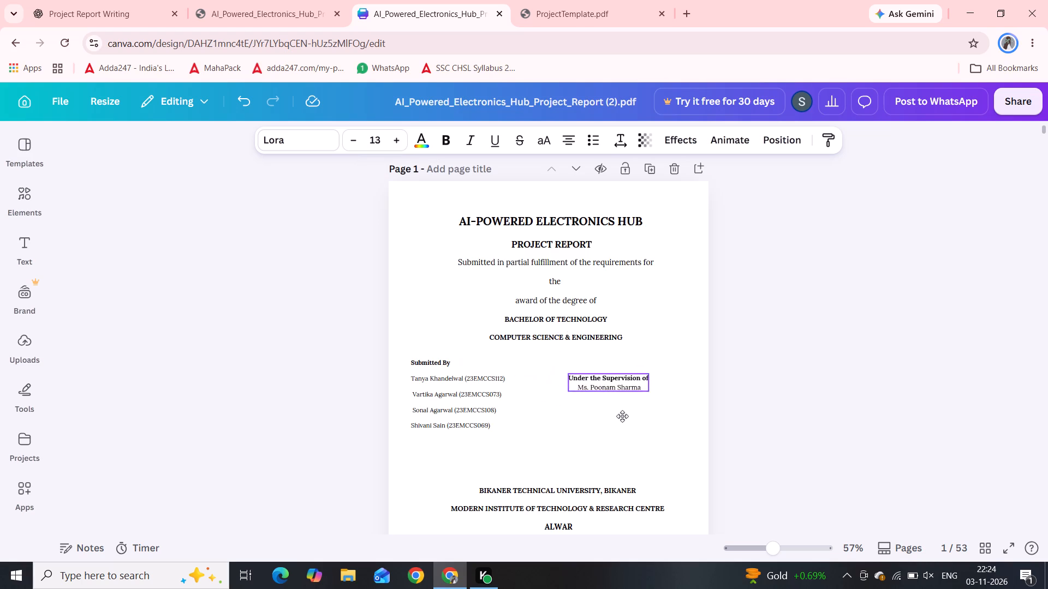
{"action": "left_click_drag", "start_coordinate": [622, 416], "coordinate": [641, 398]}
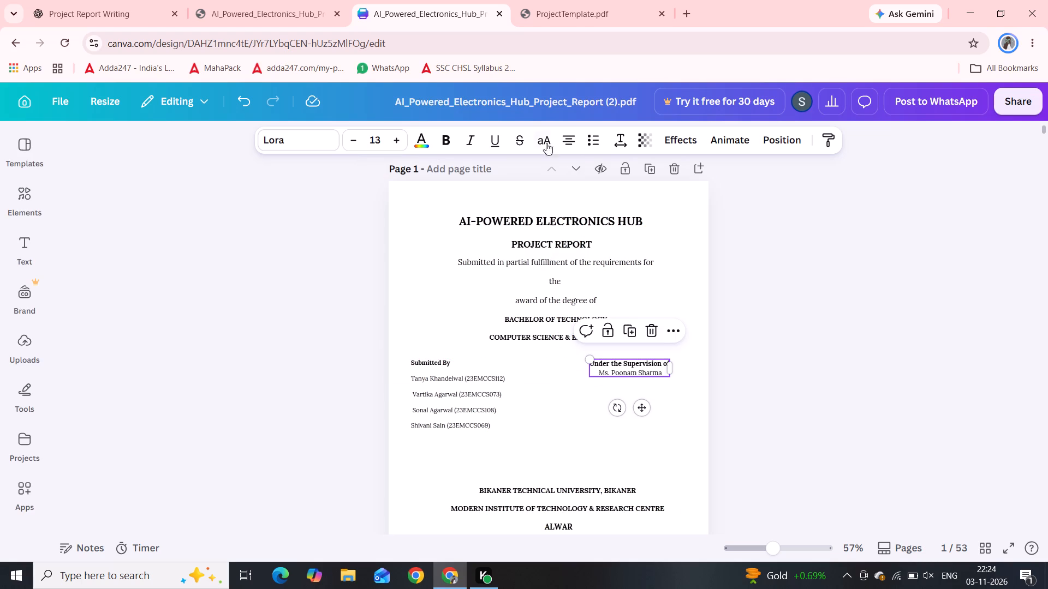
Left-align the text in the supervision block.
{"action": "left_click", "coordinate": [565, 141]}
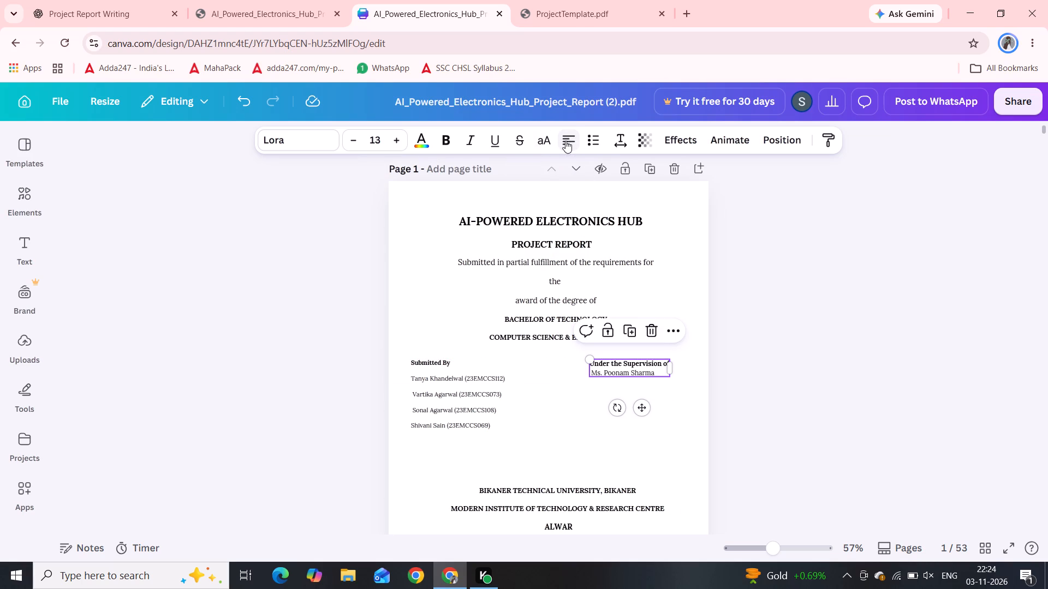
{"action": "left_click", "coordinate": [553, 436]}
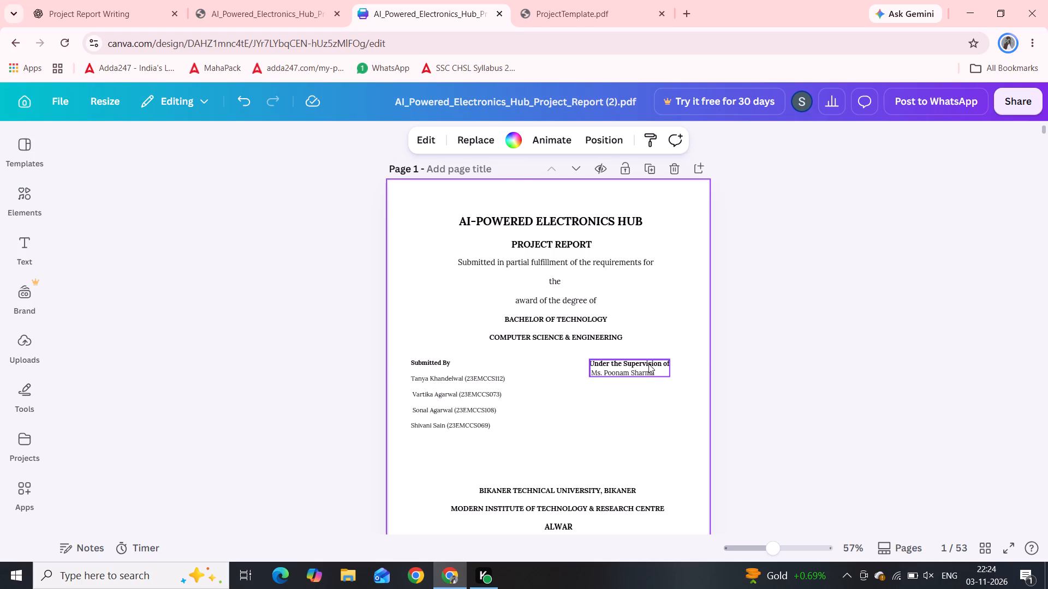
Delete the leading space before the third student's name in the "Submitted By" list, keeping the name on its own line.
{"action": "left_click", "coordinate": [482, 405]}
{"action": "left_click", "coordinate": [446, 392]}
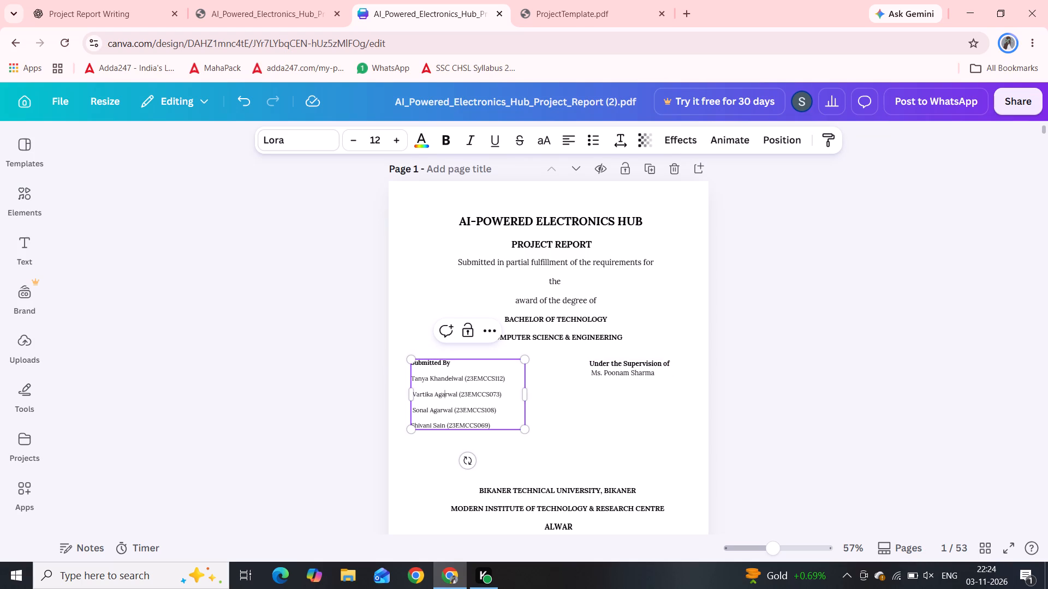
{"action": "left_click", "coordinate": [451, 401]}
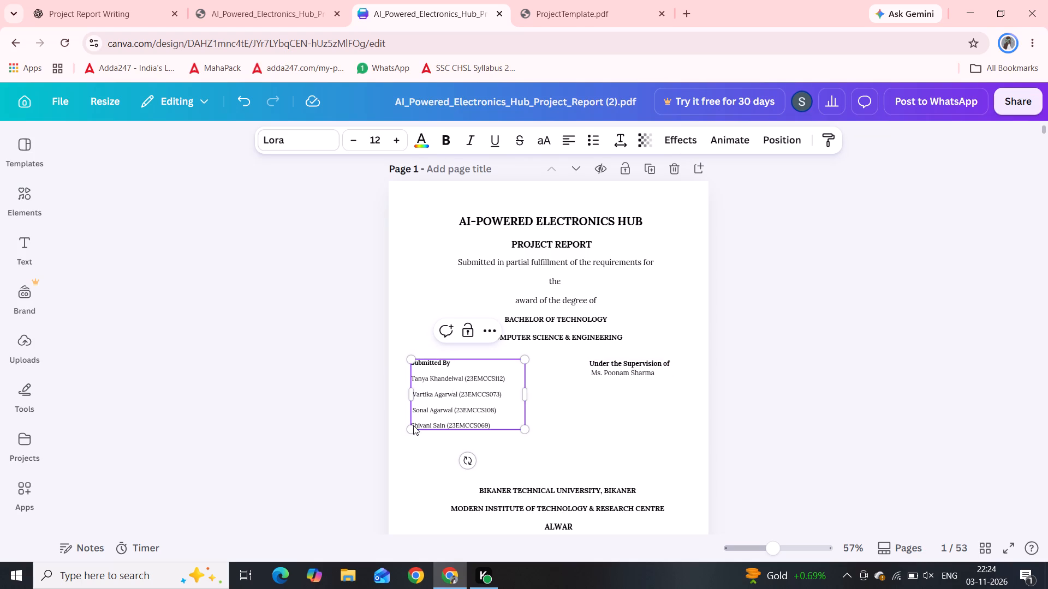
{"action": "left_click", "coordinate": [414, 419]}
{"action": "key", "text": "Down"}
{"action": "key", "text": "Right"}
{"action": "key", "text": "Right"}
{"action": "key", "text": "Right"}
{"action": "key", "text": "Right"}
{"action": "key", "text": "Down"}
{"action": "key", "text": "Left"}
{"action": "key", "text": "Left"}
{"action": "key", "text": "Left"}
{"action": "key", "text": "Left"}
{"action": "key", "text": "Left"}
{"action": "key", "text": "Left"}
{"action": "key", "text": "Left"}
{"action": "key", "text": "Left"}
{"action": "key", "text": "Left"}
{"action": "key", "text": "Left"}
{"action": "key", "text": "Left"}
{"action": "key", "text": "Left"}
{"action": "key", "text": "Left"}
{"action": "key", "text": "Left"}
{"action": "key", "text": "Left"}
{"action": "key", "text": "Left"}
{"action": "key", "text": "Left"}
{"action": "key", "text": "Left"}
{"action": "key", "text": "Left"}
{"action": "key", "text": "Left"}
{"action": "key", "text": "Left"}
{"action": "key", "text": "Left"}
{"action": "key", "text": "Left"}
{"action": "key", "text": "Left"}
{"action": "key", "text": "Left"}
{"action": "key", "text": "Left"}
{"action": "key", "text": "Left"}
{"action": "key", "text": "Left"}
{"action": "key", "text": "Left"}
{"action": "key", "text": "Left"}
{"action": "key", "text": "Left"}
{"action": "key", "text": "Left"}
{"action": "key", "text": "Left"}
{"action": "key", "text": "Left"}
{"action": "key", "text": "Left"}
{"action": "key", "text": "Left"}
{"action": "key", "text": "Left"}
{"action": "key", "text": "Left"}
{"action": "key", "text": "Left"}
{"action": "key", "text": "Left"}
{"action": "key", "text": "Left"}
{"action": "key", "text": "Left"}
{"action": "key", "text": "Left"}
{"action": "key", "text": "Left"}
{"action": "key", "text": "Left"}
{"action": "key", "text": "Left"}
{"action": "key", "text": "Left"}
{"action": "key", "text": "Left"}
{"action": "key", "text": "Left"}
{"action": "key", "text": "BackSpace"}
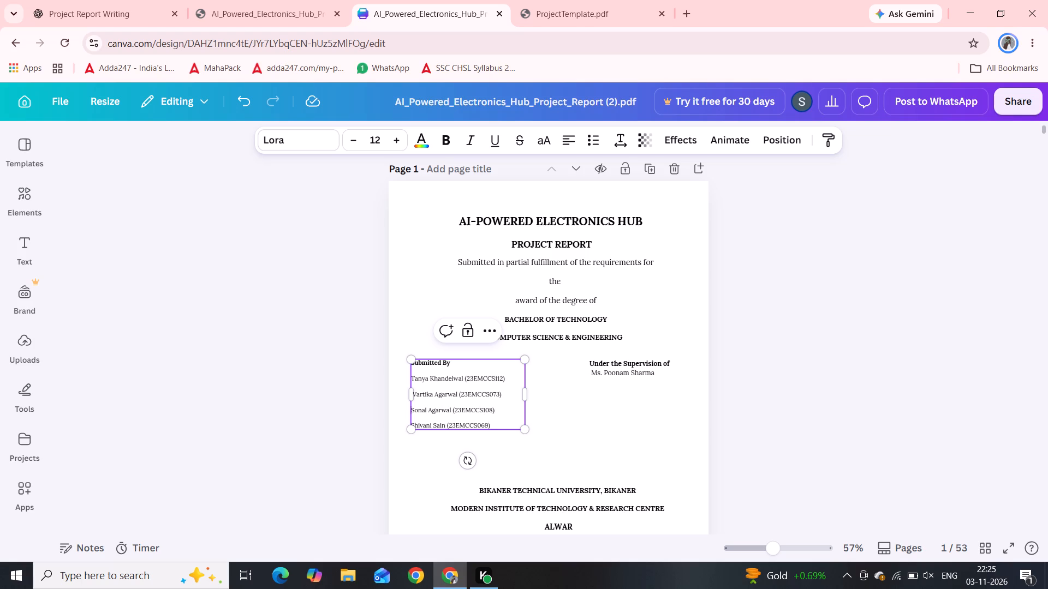
{"action": "key", "text": "BackSpace"}
{"action": "key", "text": "Return"}
{"action": "left_click", "coordinate": [398, 491]}
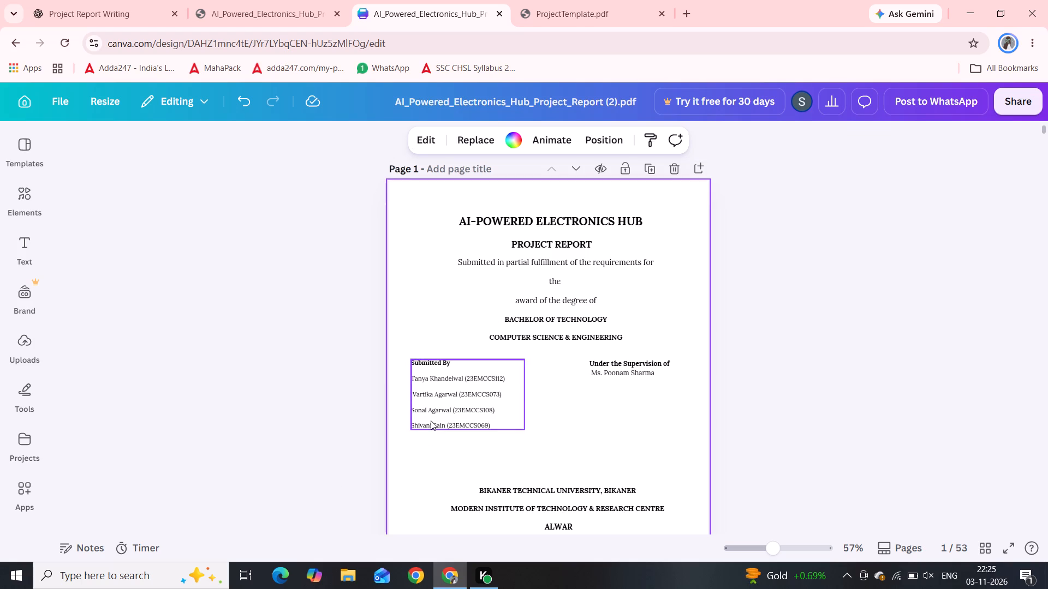
Compare the design's cover with the ProjectTemplate.pdf cover, examining the student and guide blocks, the logos and the institute lines.
{"action": "left_click", "coordinate": [431, 420]}
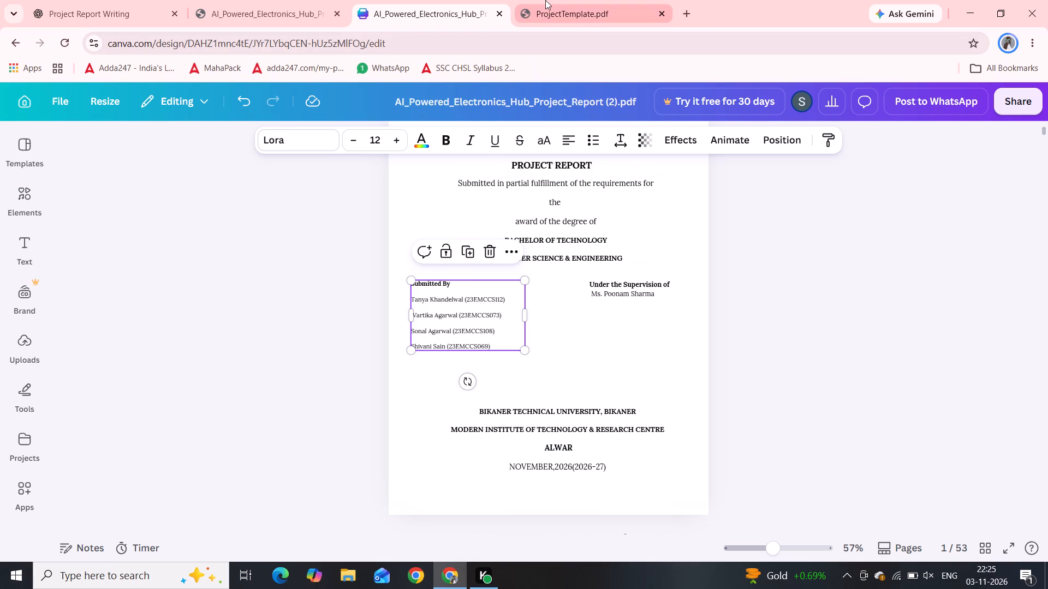
{"action": "left_click", "coordinate": [302, 0]}
{"action": "left_click", "coordinate": [586, 0]}
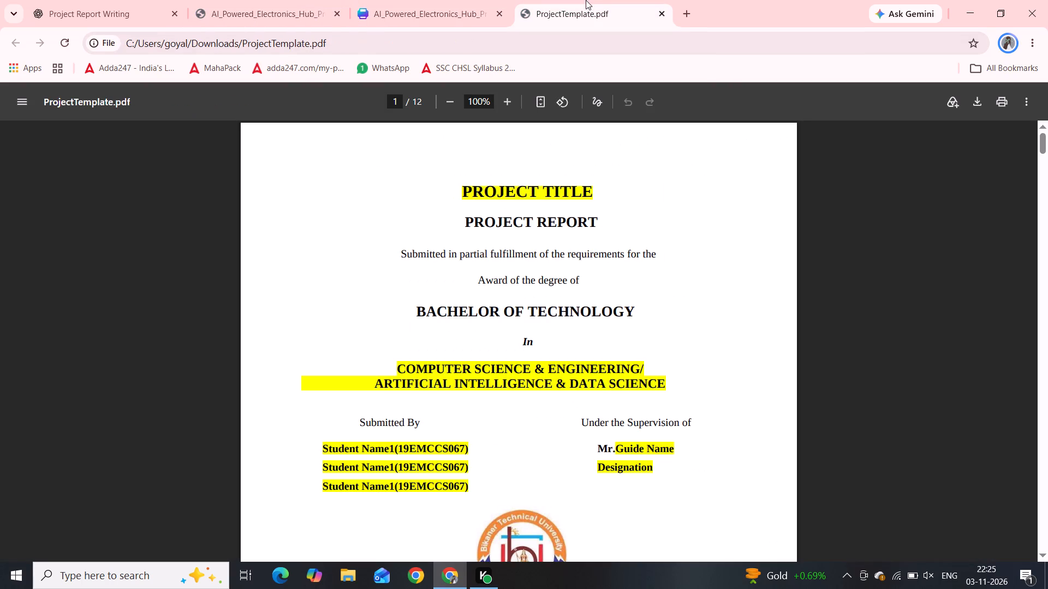
{"action": "scroll", "coordinate": [469, 355], "scroll_direction": "down", "scroll_amount": 1}
{"action": "left_click", "coordinate": [383, 0]}
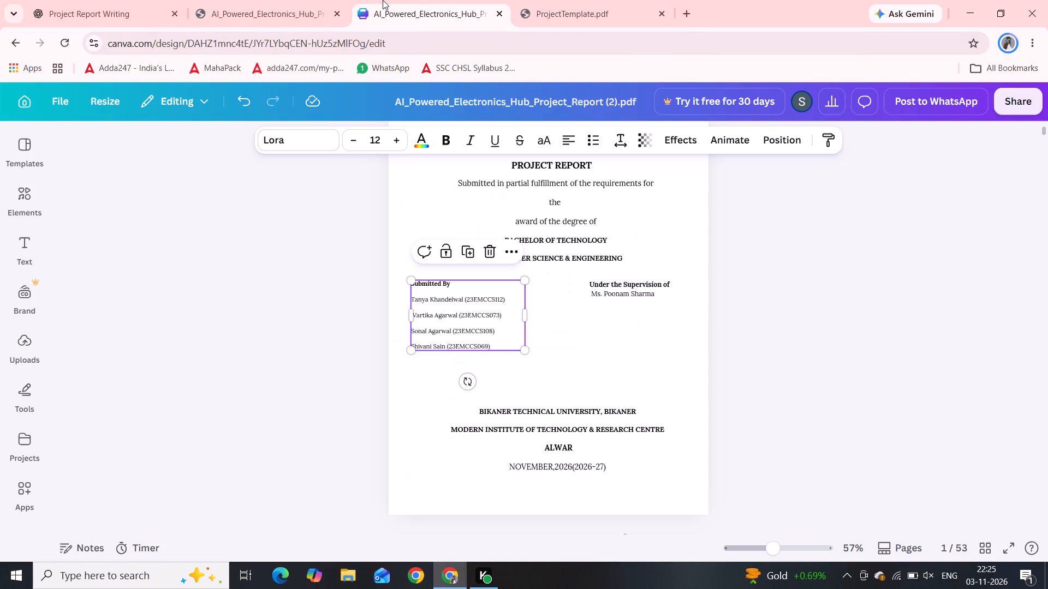
{"action": "left_click", "coordinate": [438, 418]}
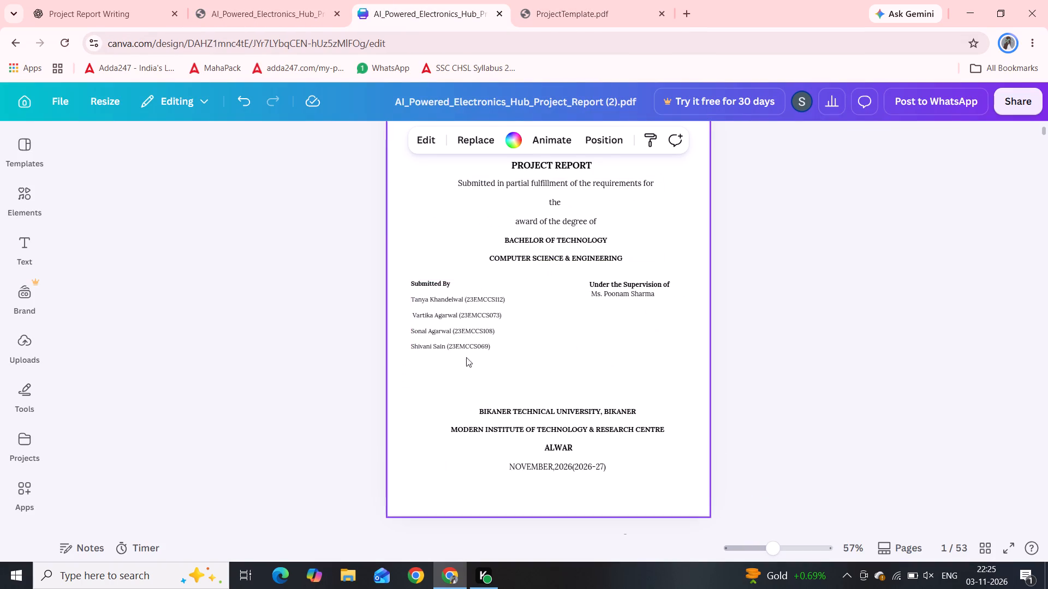
{"action": "left_click", "coordinate": [536, 0]}
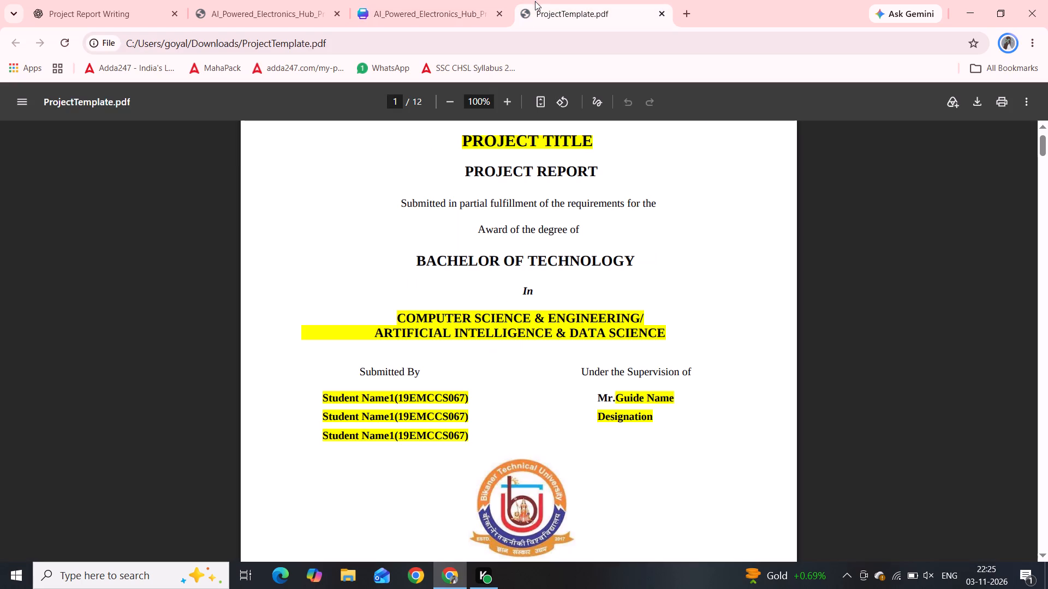
{"action": "scroll", "coordinate": [491, 378], "scroll_direction": "down", "scroll_amount": 3}
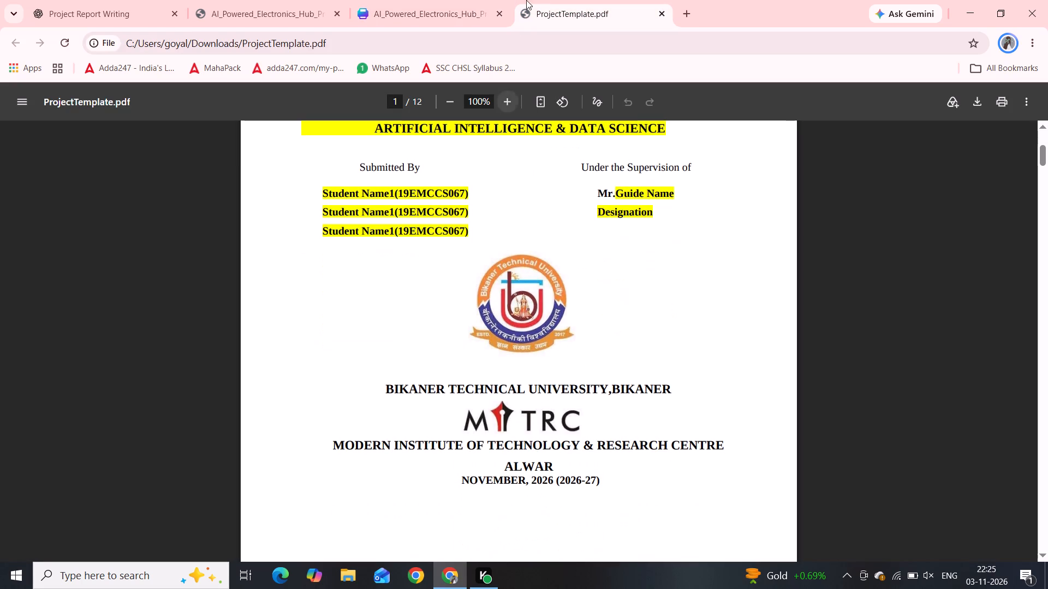
{"action": "left_click", "coordinate": [488, 0]}
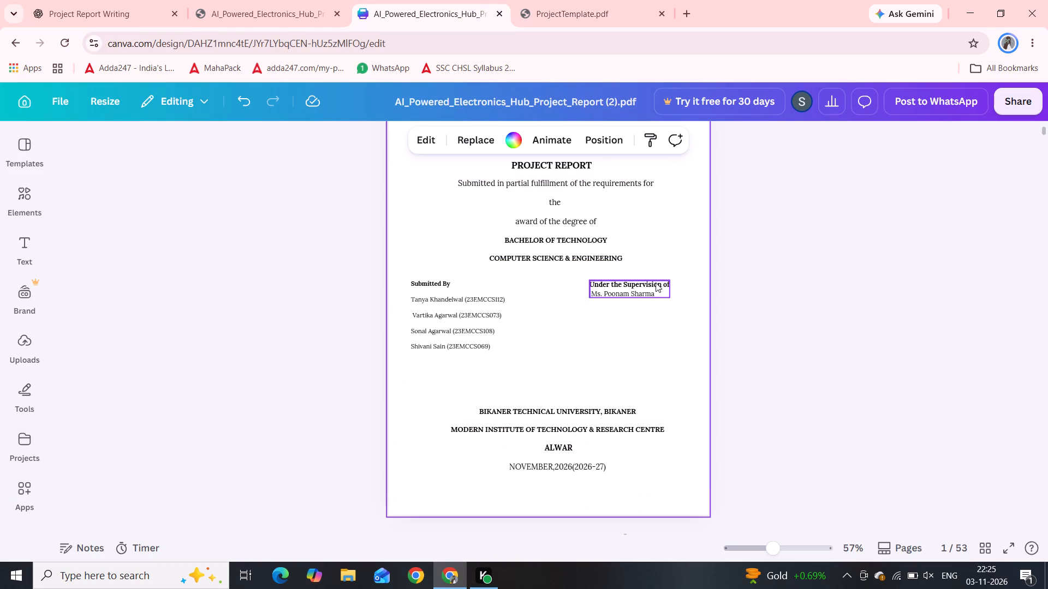
Insert an empty line between the "Under the Supervision of" heading and the guide's name on the cover page.
{"action": "left_click", "coordinate": [656, 283]}
{"action": "left_click", "coordinate": [659, 284]}
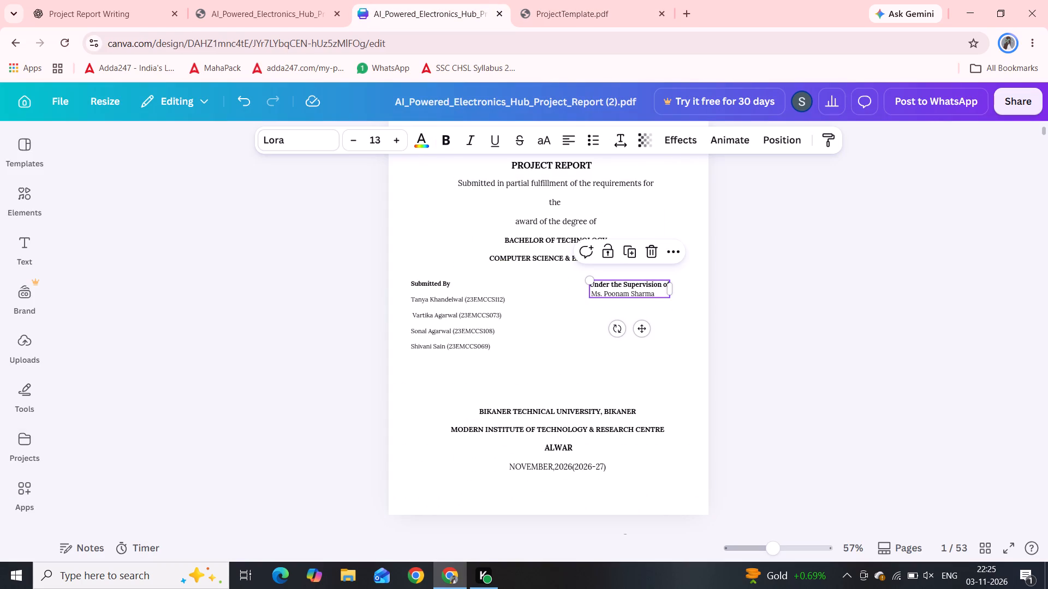
{"action": "key", "text": "Right"}
{"action": "key", "text": "Right"}
{"action": "key", "text": "Right"}
{"action": "key", "text": "Right"}
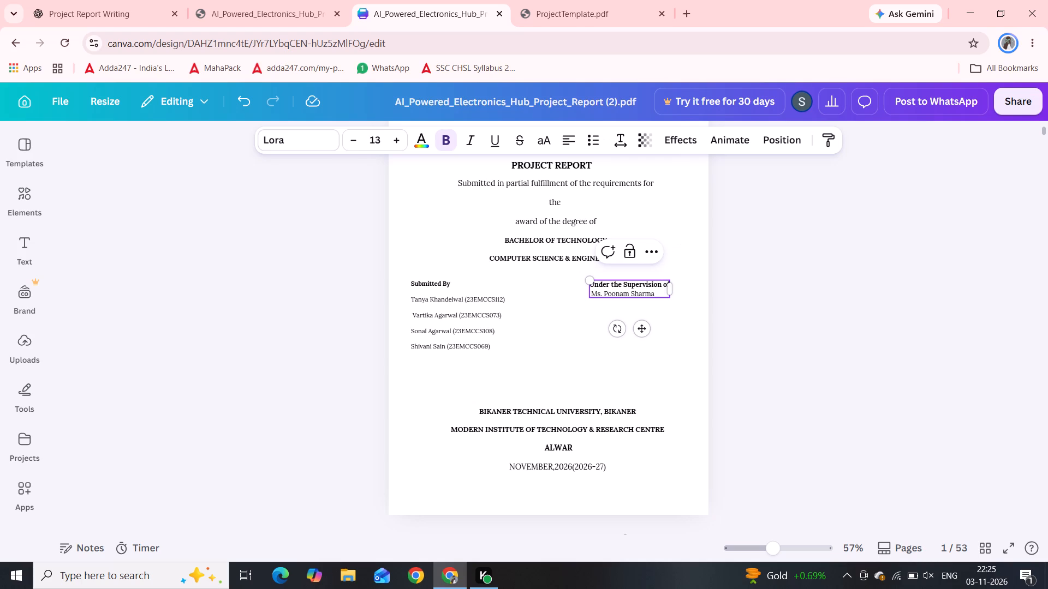
{"action": "key", "text": "Return"}
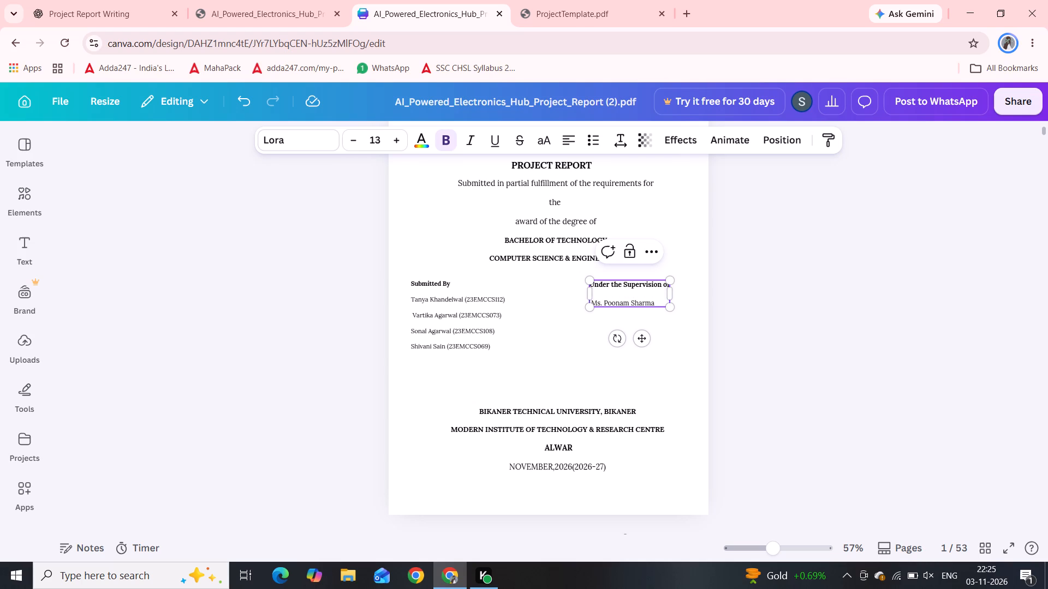
{"action": "left_click", "coordinate": [564, 325]}
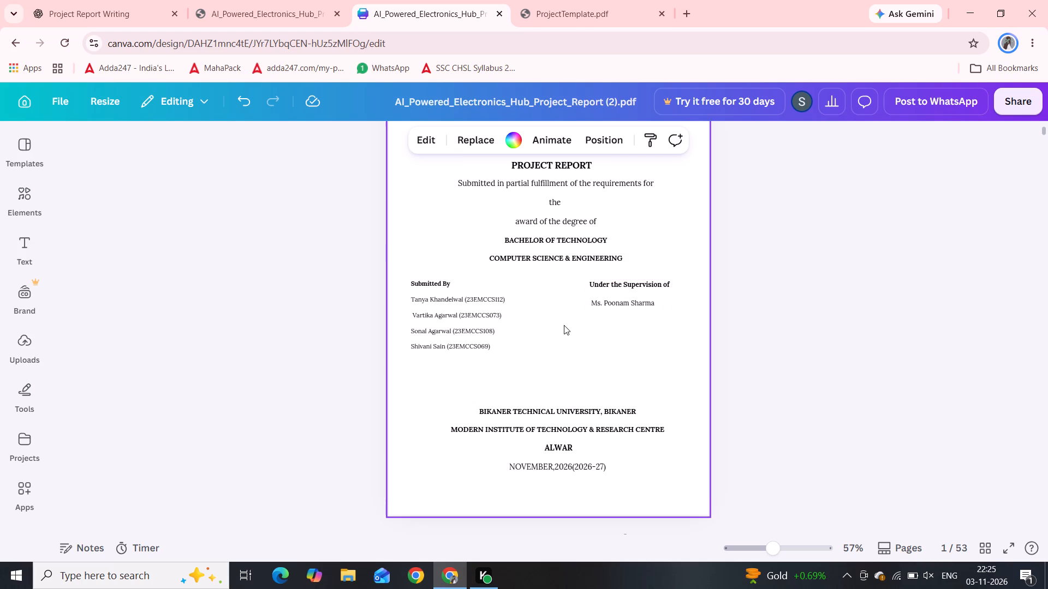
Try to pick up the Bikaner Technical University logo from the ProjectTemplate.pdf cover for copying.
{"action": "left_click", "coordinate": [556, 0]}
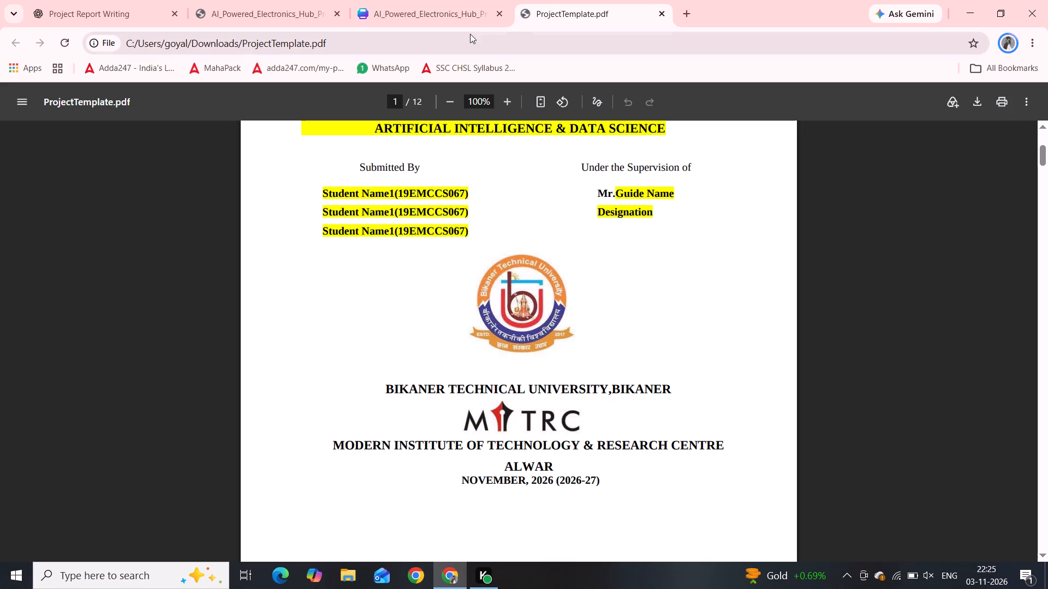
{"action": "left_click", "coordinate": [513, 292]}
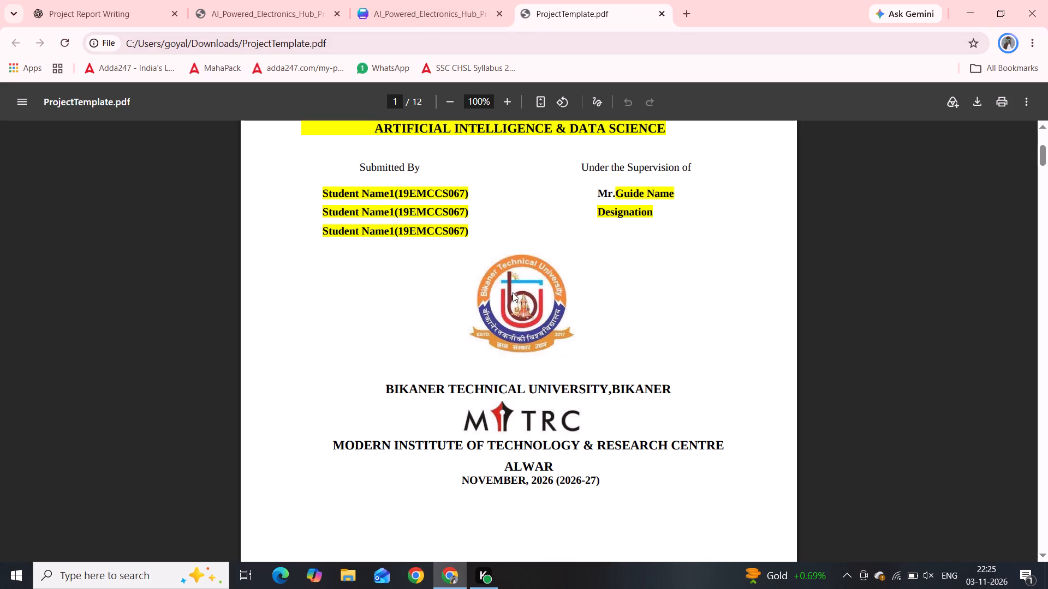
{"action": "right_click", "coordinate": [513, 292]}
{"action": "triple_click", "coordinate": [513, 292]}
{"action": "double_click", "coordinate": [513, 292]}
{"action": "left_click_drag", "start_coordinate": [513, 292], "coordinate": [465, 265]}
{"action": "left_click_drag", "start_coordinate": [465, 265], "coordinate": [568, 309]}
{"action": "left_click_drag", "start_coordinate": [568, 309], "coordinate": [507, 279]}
Search Google for "btu logo" in a new tab, check the logo against ProjectTemplate.pdf, and show the image results.
{"action": "left_click", "coordinate": [686, 10]}
{"action": "left_click", "coordinate": [491, 274]}
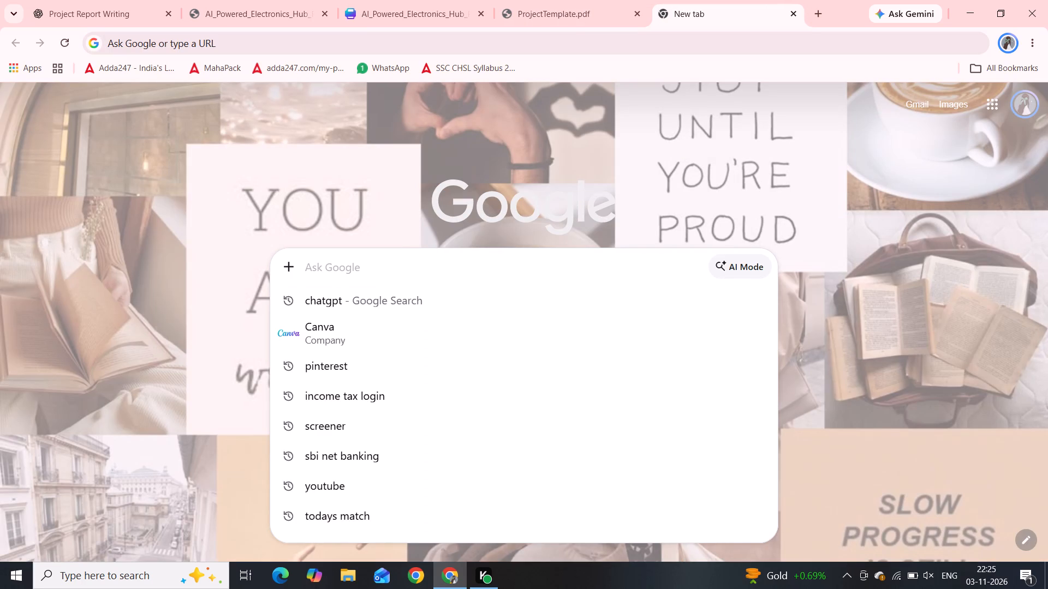
{"action": "left_click", "coordinate": [589, 0]}
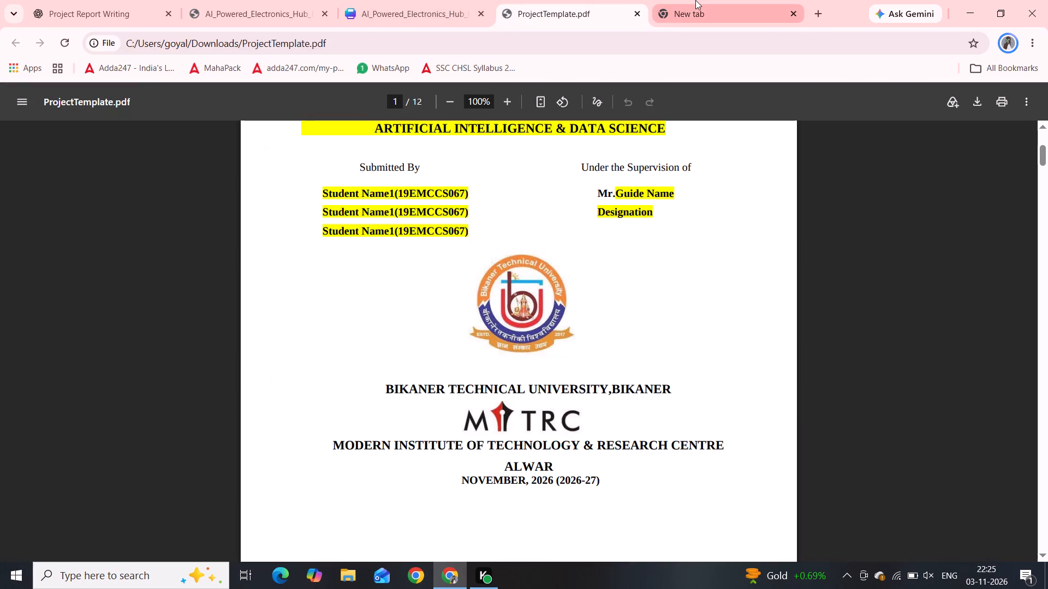
{"action": "left_click", "coordinate": [695, 0]}
{"action": "type", "text": "btu"}
{"action": "key", "text": "space"}
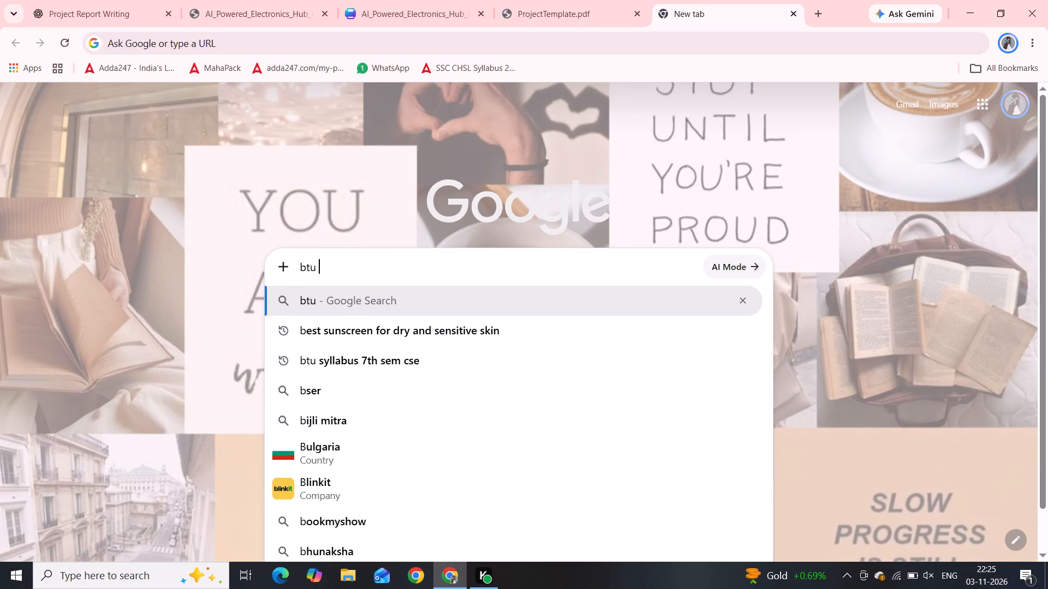
{"action": "type", "text": "logo"}
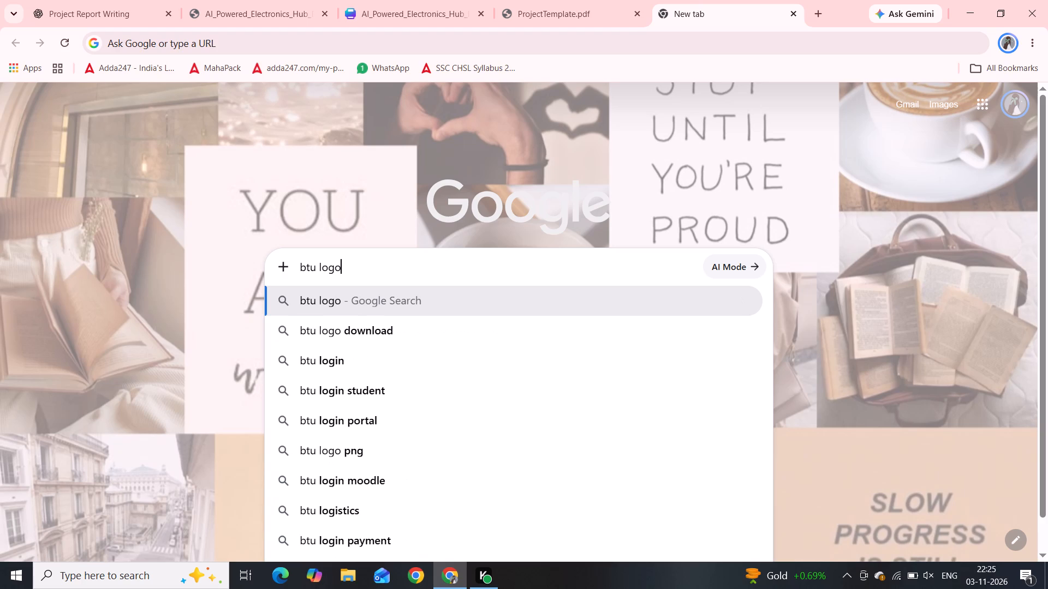
{"action": "key", "text": "Return"}
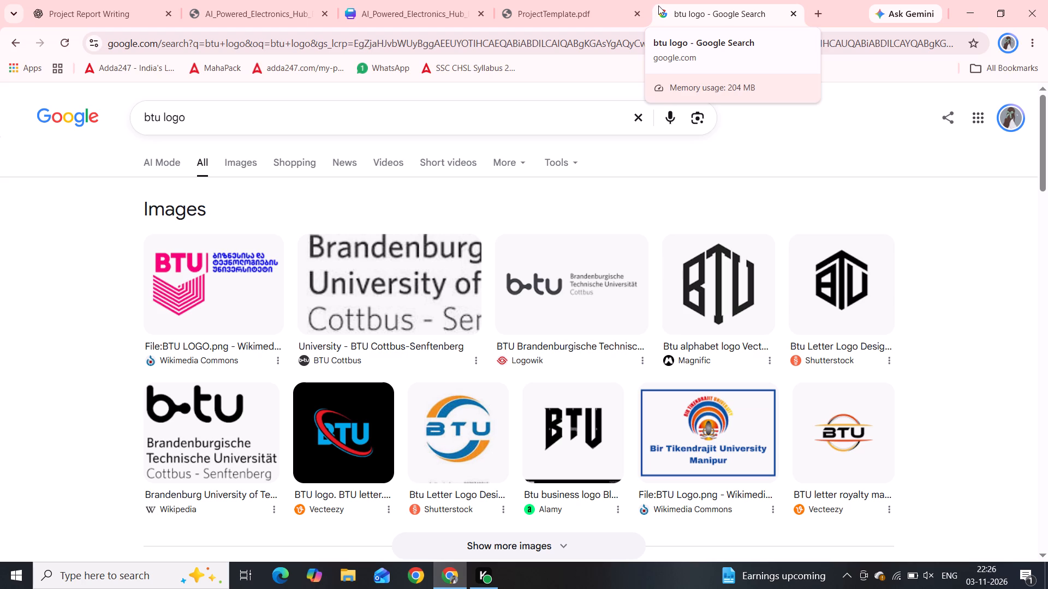
{"action": "left_click", "coordinate": [648, 1]}
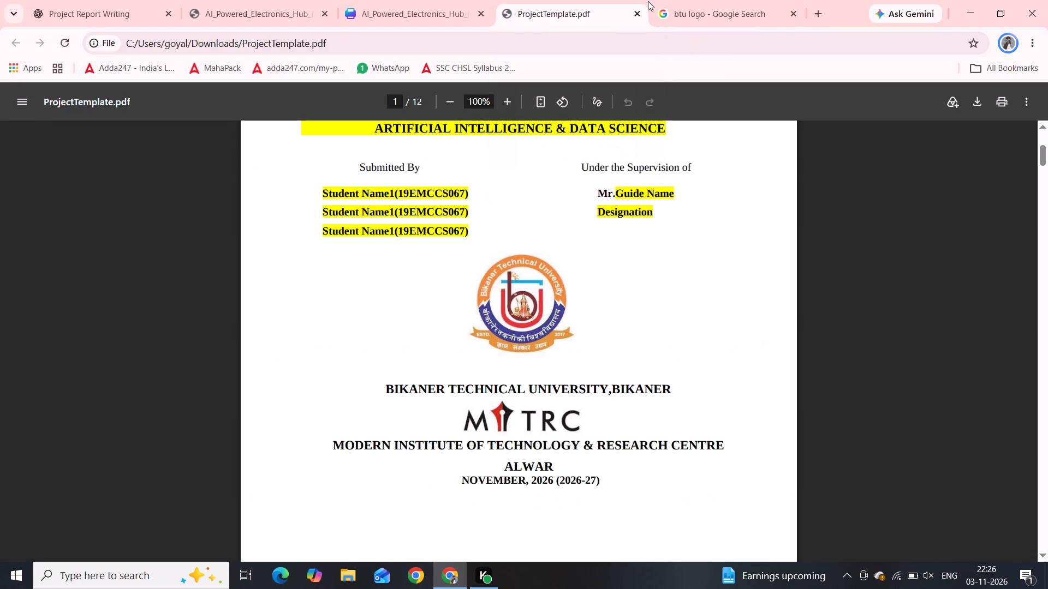
{"action": "left_click", "coordinate": [714, 0]}
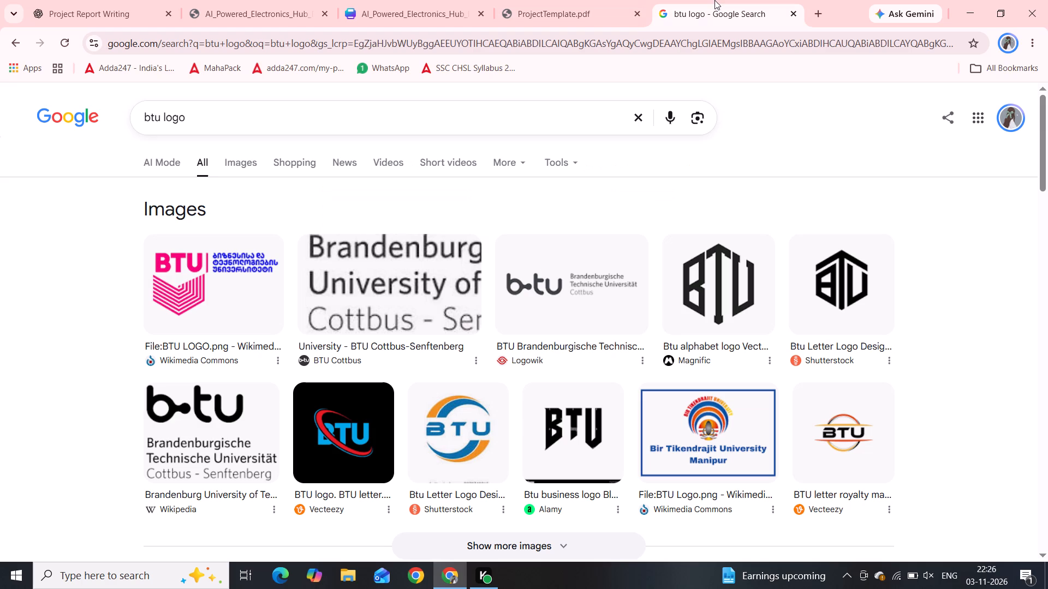
{"action": "scroll", "coordinate": [117, 358], "scroll_direction": "down", "scroll_amount": 2}
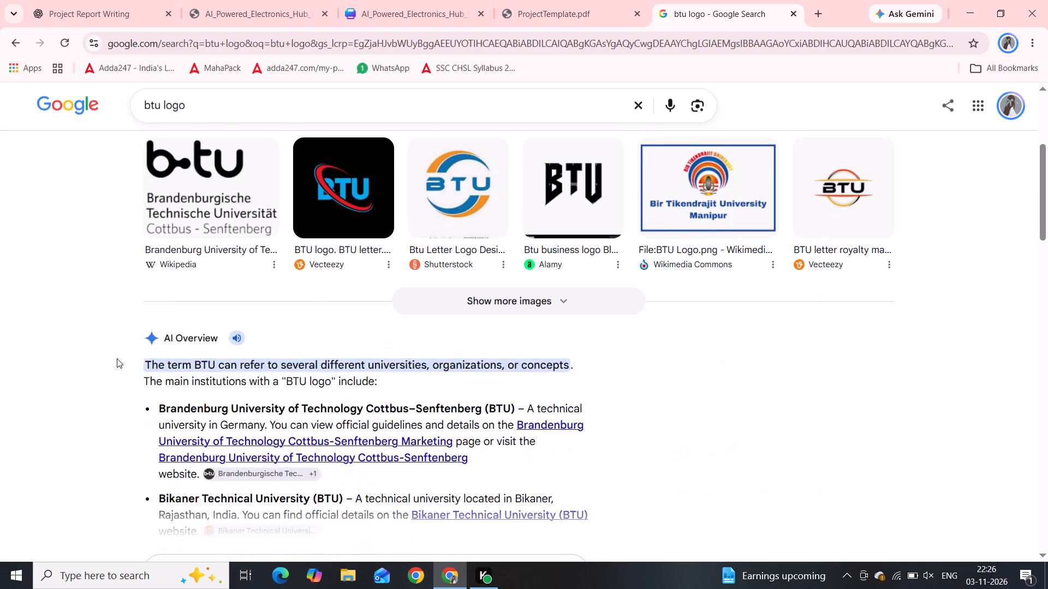
{"action": "scroll", "coordinate": [117, 358], "scroll_direction": "down", "scroll_amount": 4}
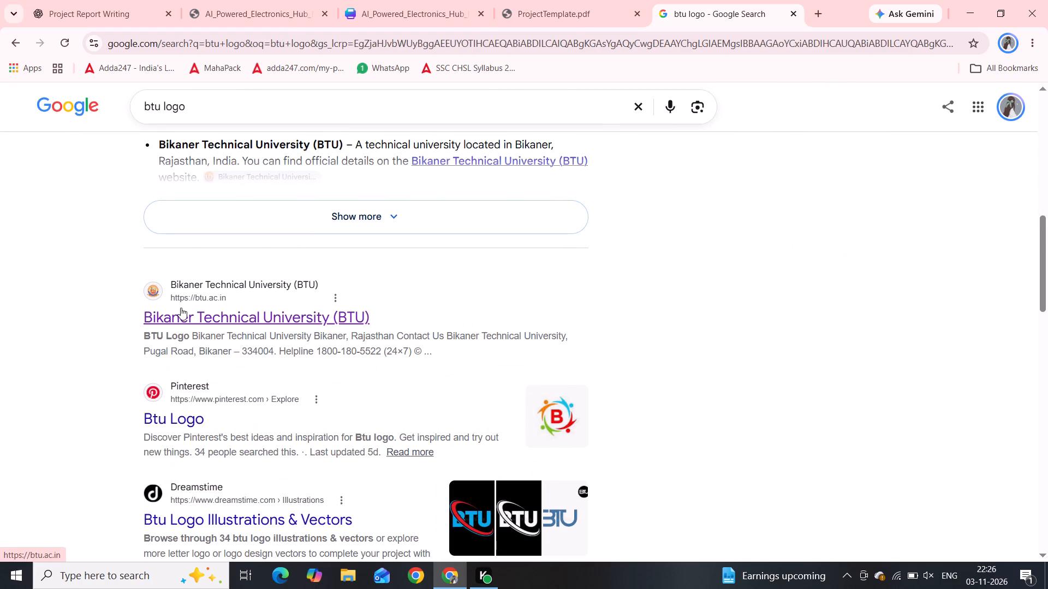
{"action": "scroll", "coordinate": [200, 257], "scroll_direction": "up", "scroll_amount": 7}
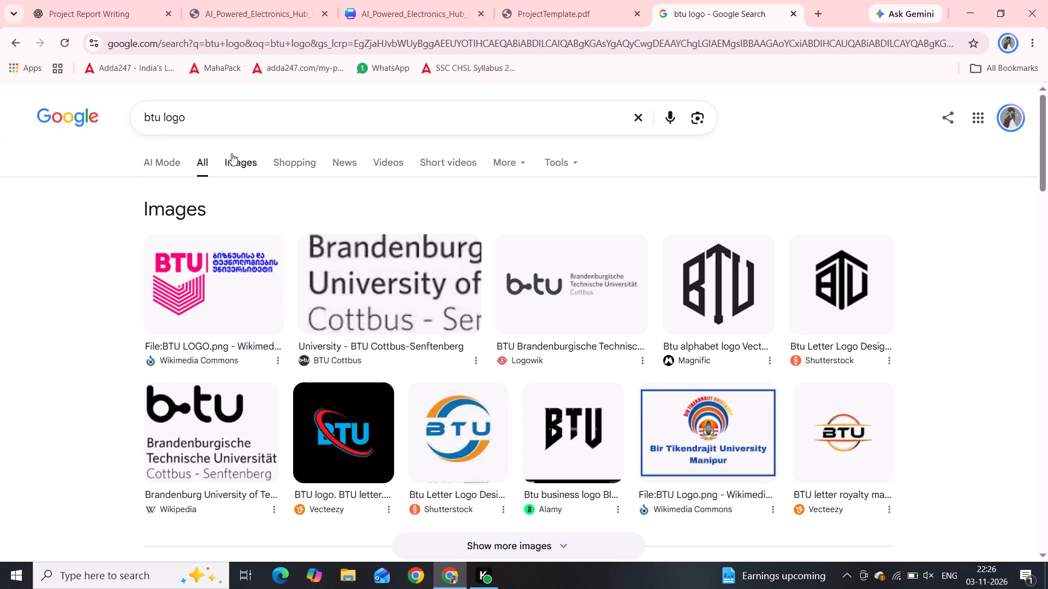
{"action": "left_click", "coordinate": [231, 153]}
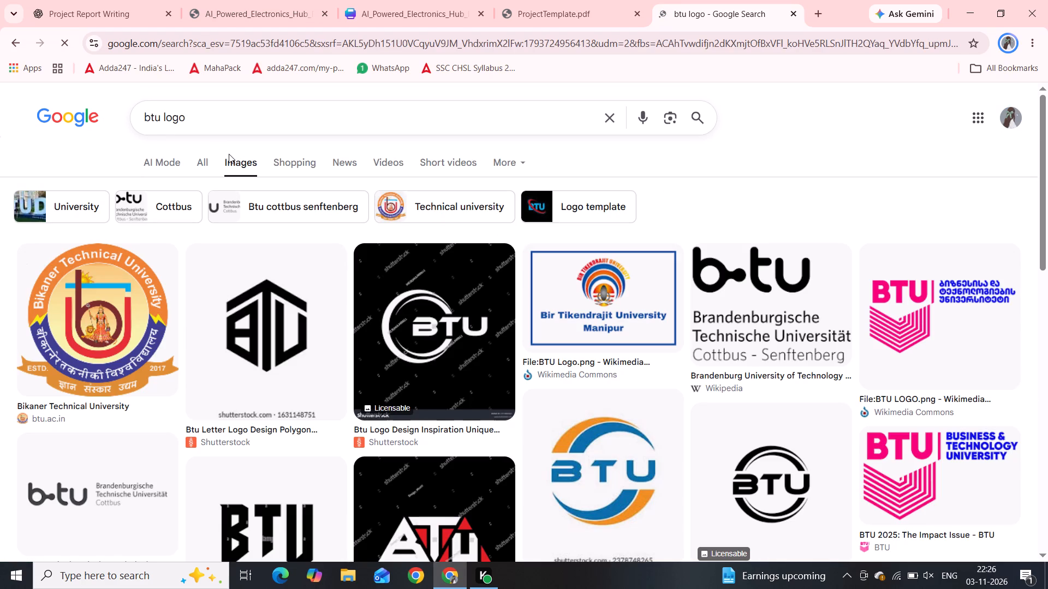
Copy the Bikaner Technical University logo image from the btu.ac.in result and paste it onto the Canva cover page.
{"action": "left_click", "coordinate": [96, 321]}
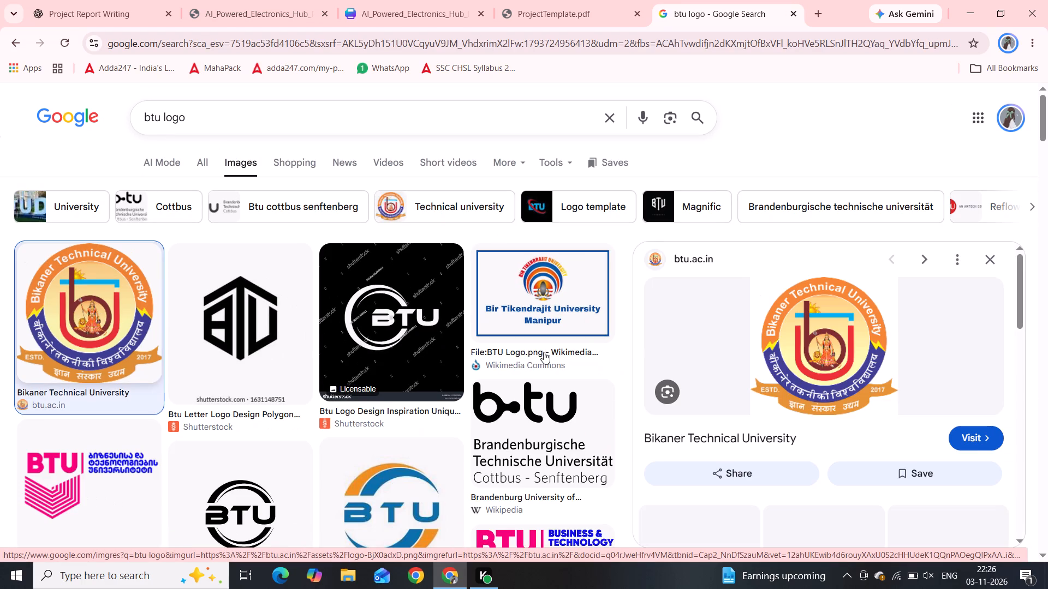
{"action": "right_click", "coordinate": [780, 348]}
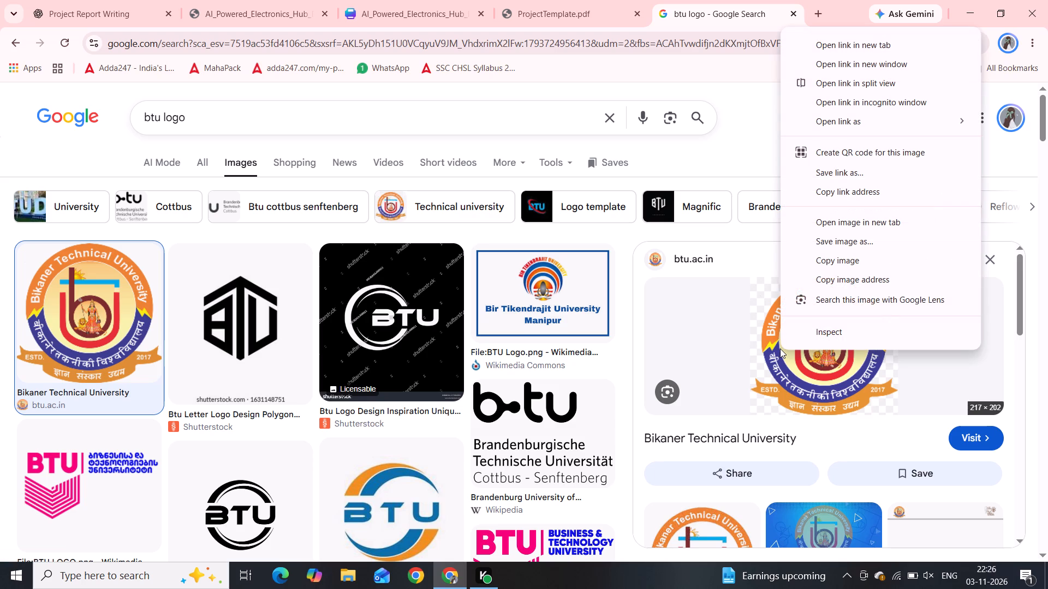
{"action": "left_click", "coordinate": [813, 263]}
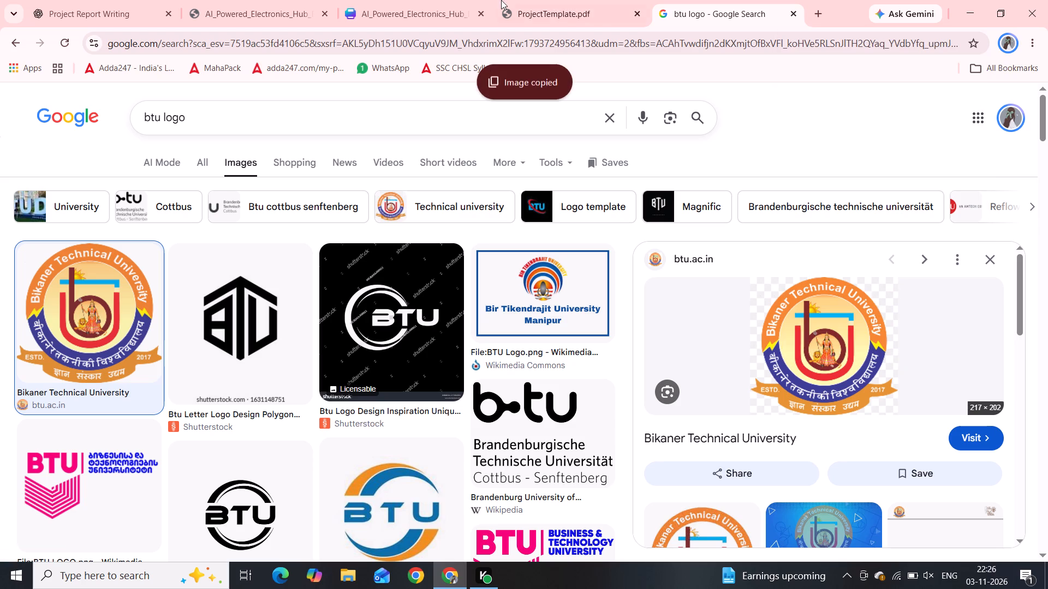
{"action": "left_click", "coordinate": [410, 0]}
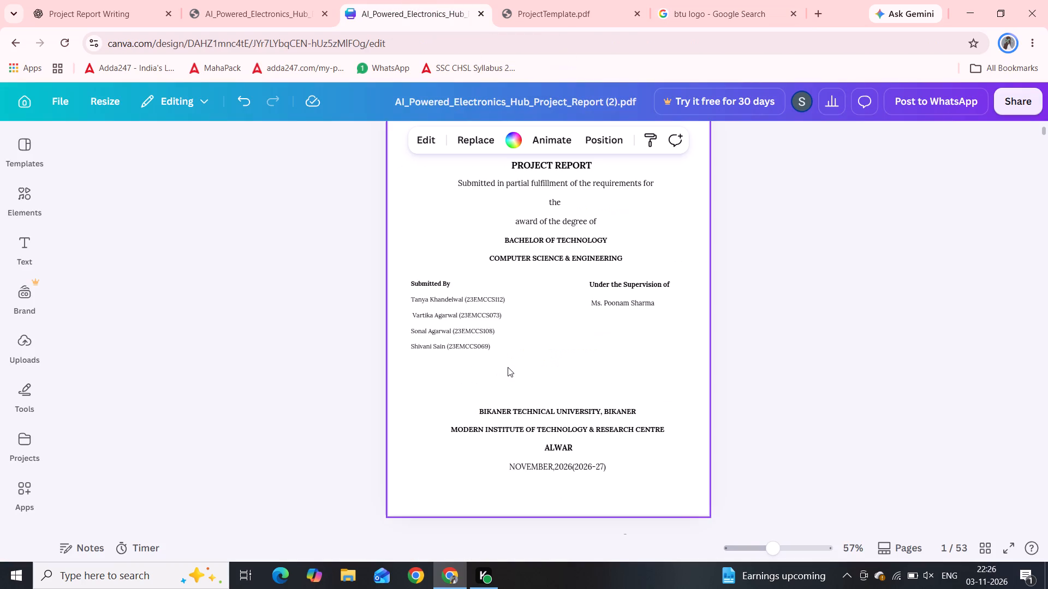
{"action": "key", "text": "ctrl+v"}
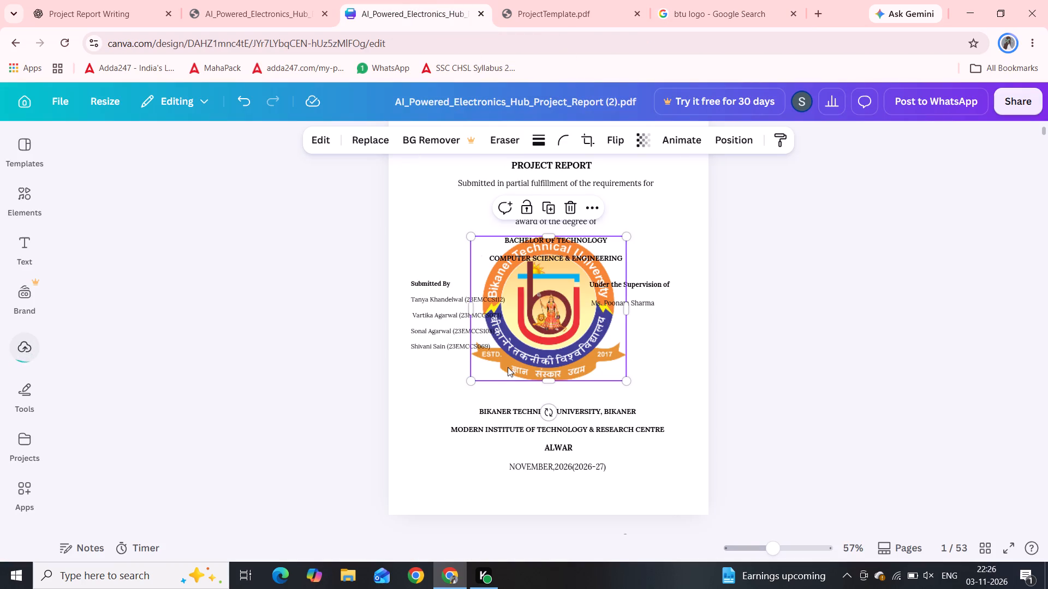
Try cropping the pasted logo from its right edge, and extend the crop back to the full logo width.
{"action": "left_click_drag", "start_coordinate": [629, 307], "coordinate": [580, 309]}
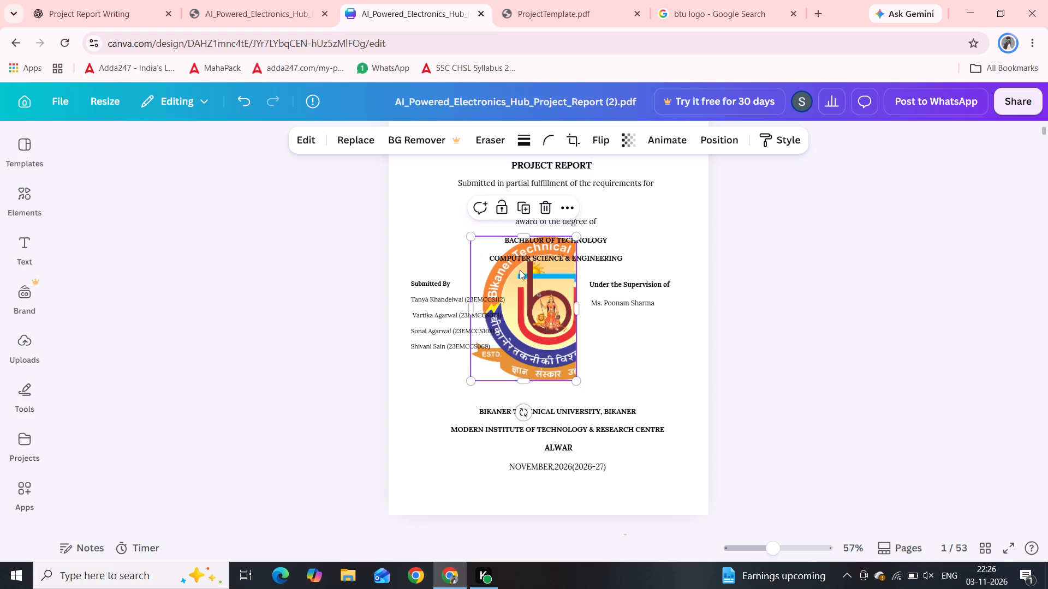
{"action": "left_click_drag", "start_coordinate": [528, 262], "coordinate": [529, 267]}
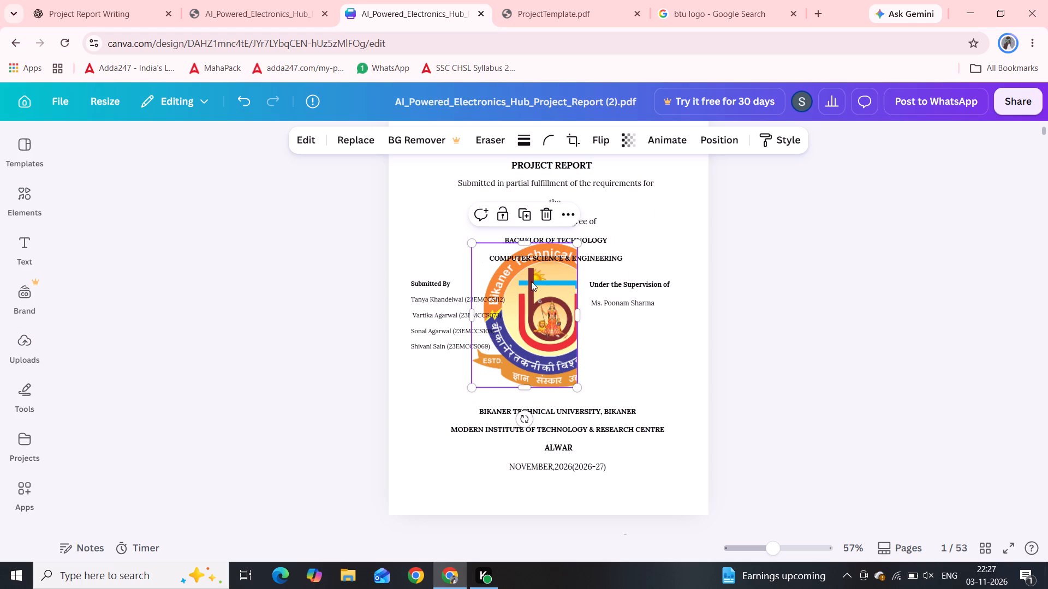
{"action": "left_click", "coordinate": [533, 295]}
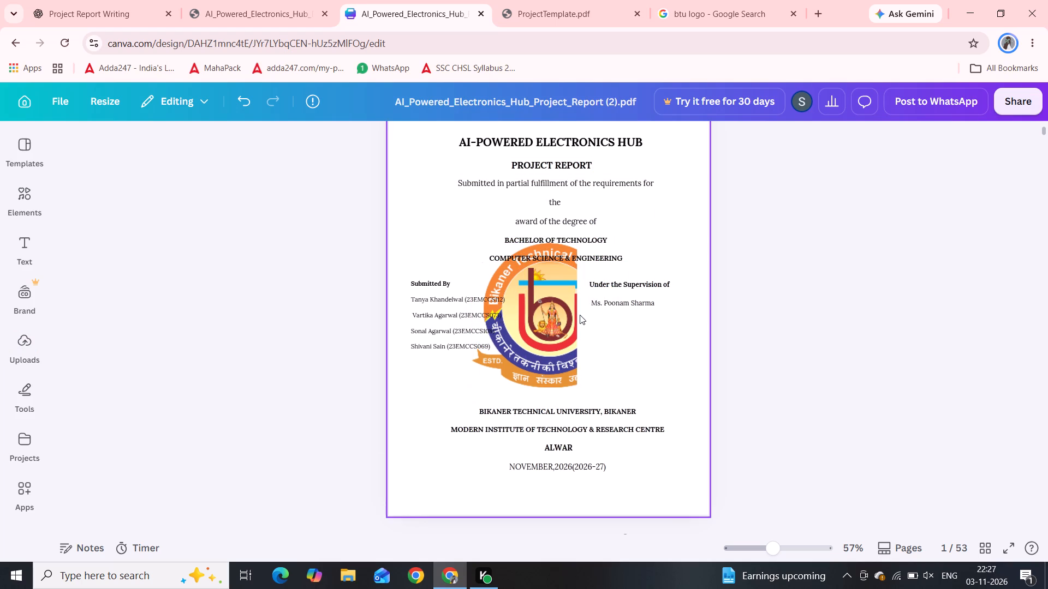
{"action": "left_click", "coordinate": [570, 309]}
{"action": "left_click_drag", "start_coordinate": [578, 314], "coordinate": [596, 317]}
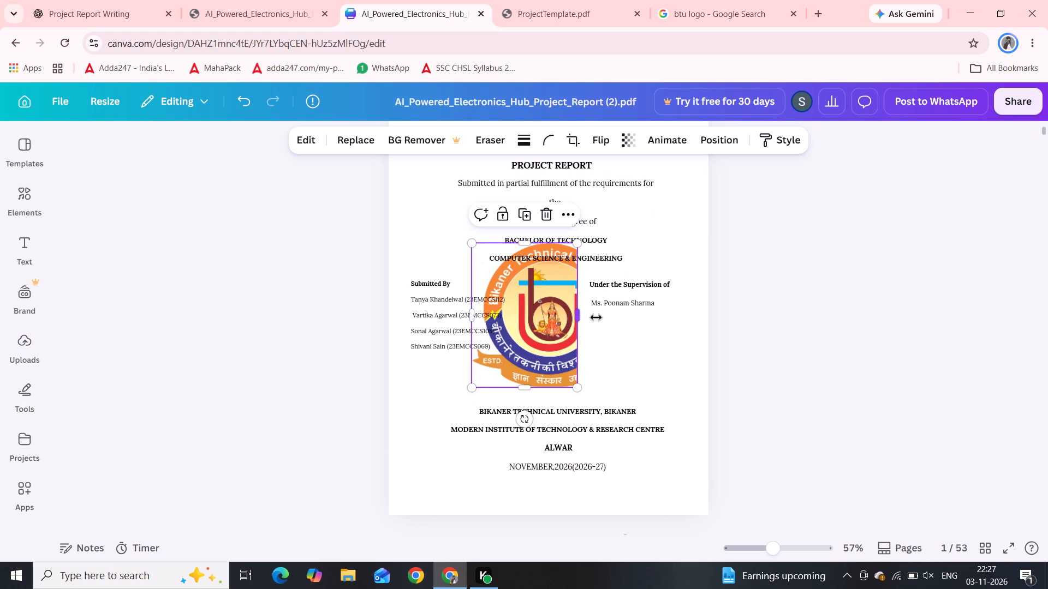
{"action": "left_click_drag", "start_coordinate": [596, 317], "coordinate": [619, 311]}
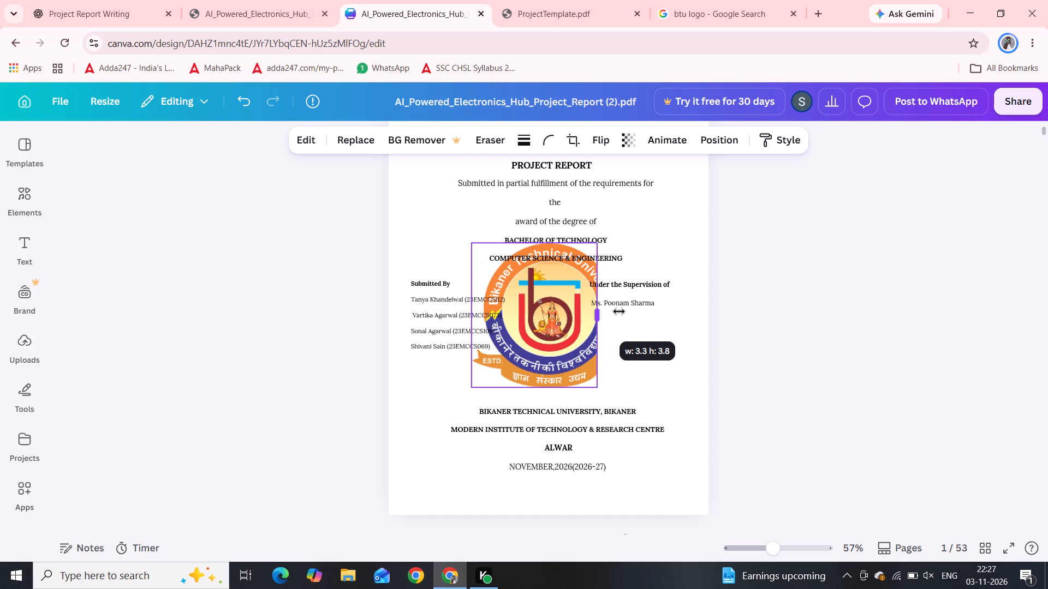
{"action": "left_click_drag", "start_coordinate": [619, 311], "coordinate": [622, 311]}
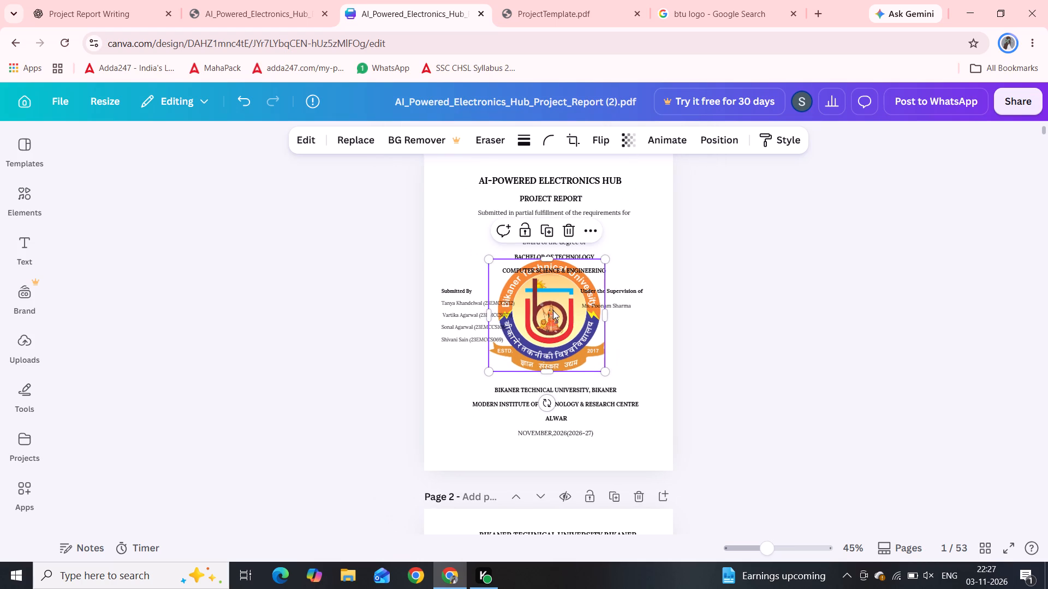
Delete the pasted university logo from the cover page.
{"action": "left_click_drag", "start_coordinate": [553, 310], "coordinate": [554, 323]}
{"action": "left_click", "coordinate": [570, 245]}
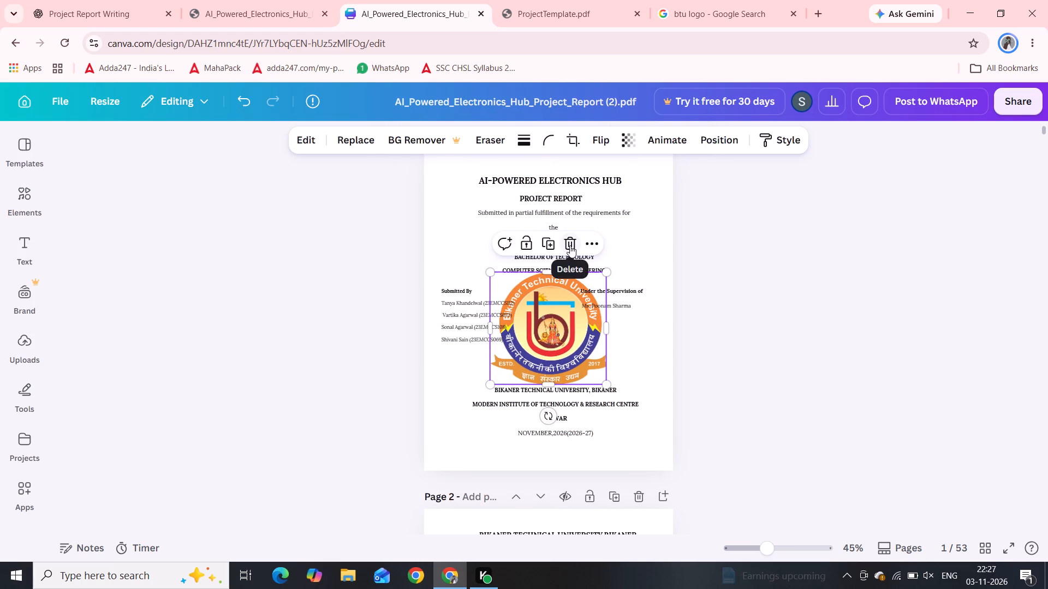
Copy the Studocu page image containing the Bikaner Technical University logo from the "btu logo" results and paste it onto the Canva cover page.
{"action": "left_click", "coordinate": [735, 0]}
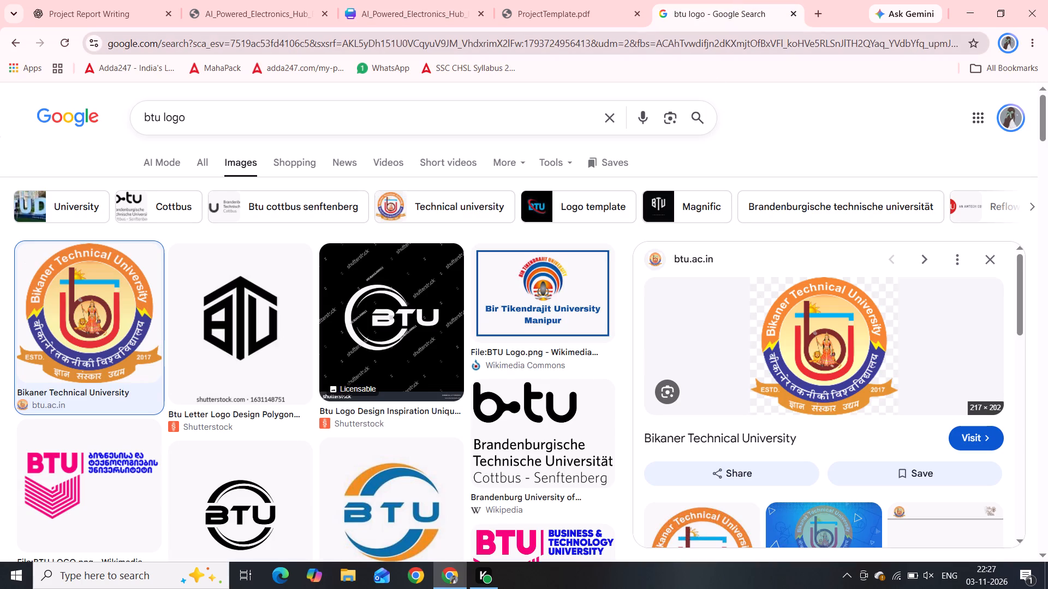
{"action": "scroll", "coordinate": [761, 333], "scroll_direction": "down", "scroll_amount": 2}
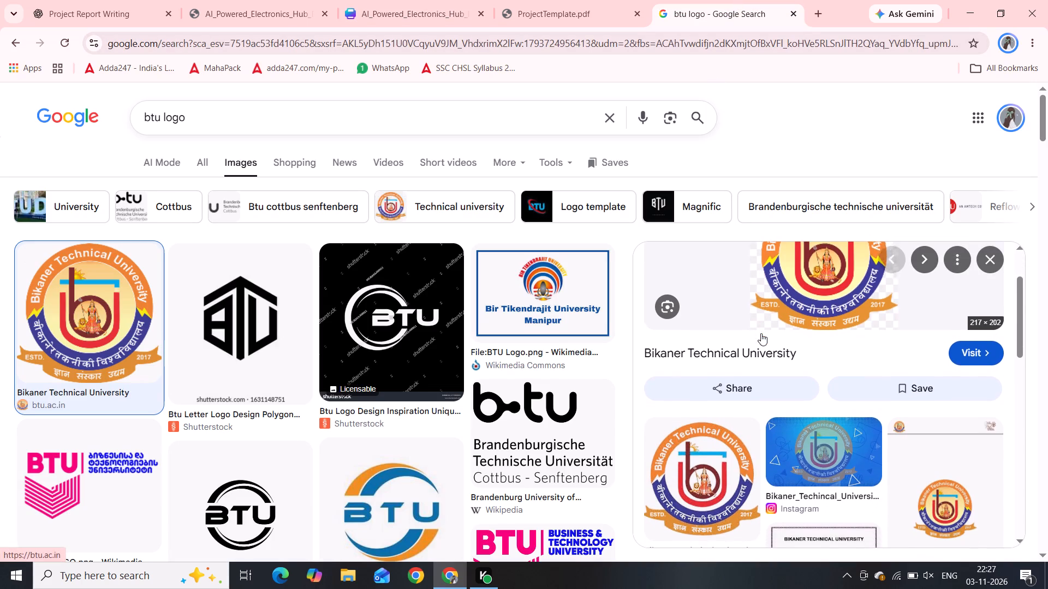
{"action": "scroll", "coordinate": [761, 333], "scroll_direction": "down", "scroll_amount": 5}
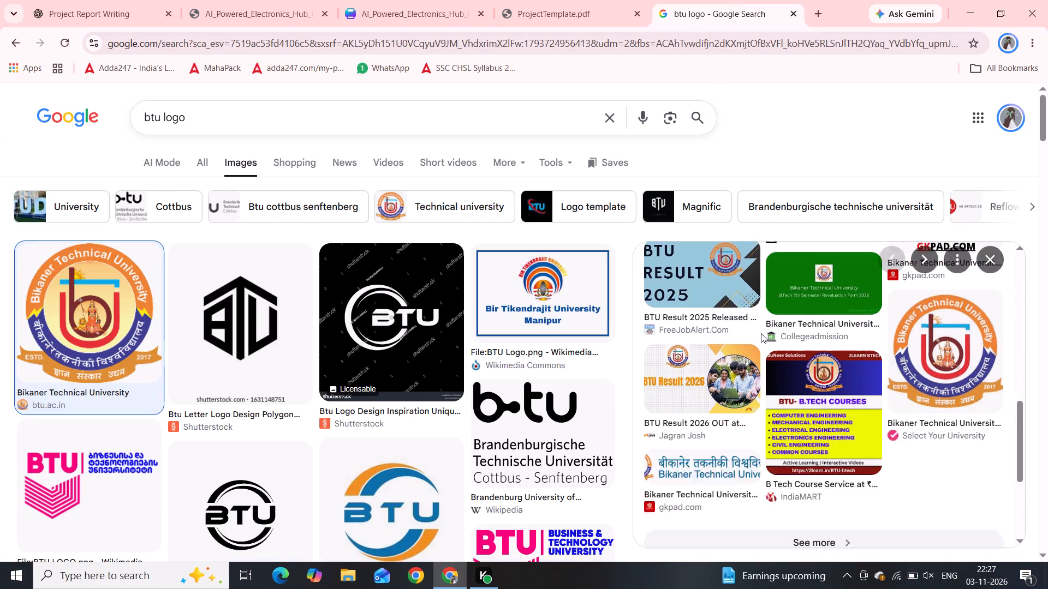
{"action": "scroll", "coordinate": [761, 333], "scroll_direction": "down", "scroll_amount": 2}
{"action": "scroll", "coordinate": [761, 333], "scroll_direction": "up", "scroll_amount": 3}
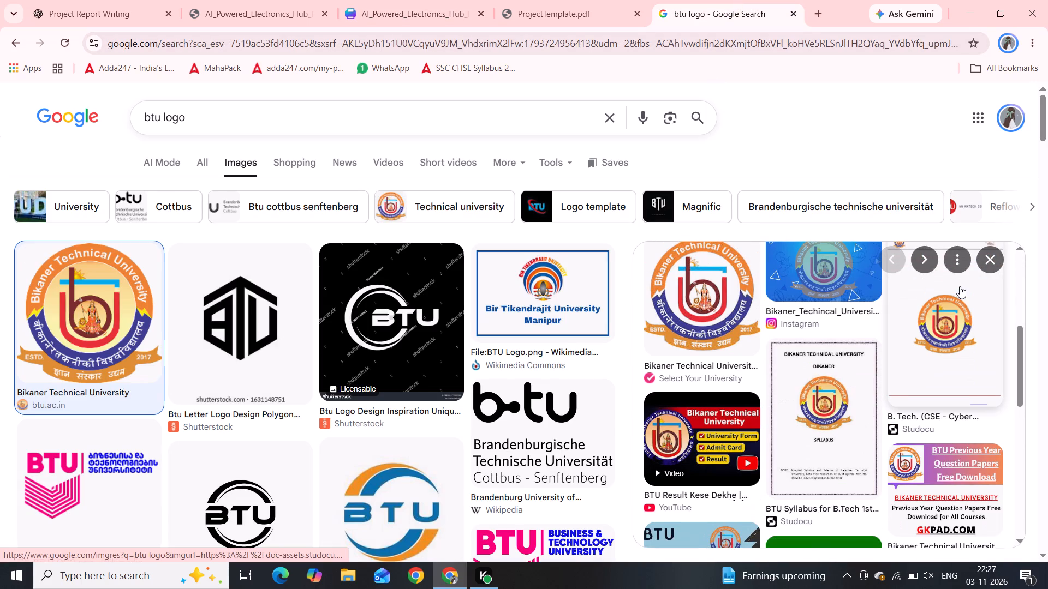
{"action": "left_click", "coordinate": [954, 324]}
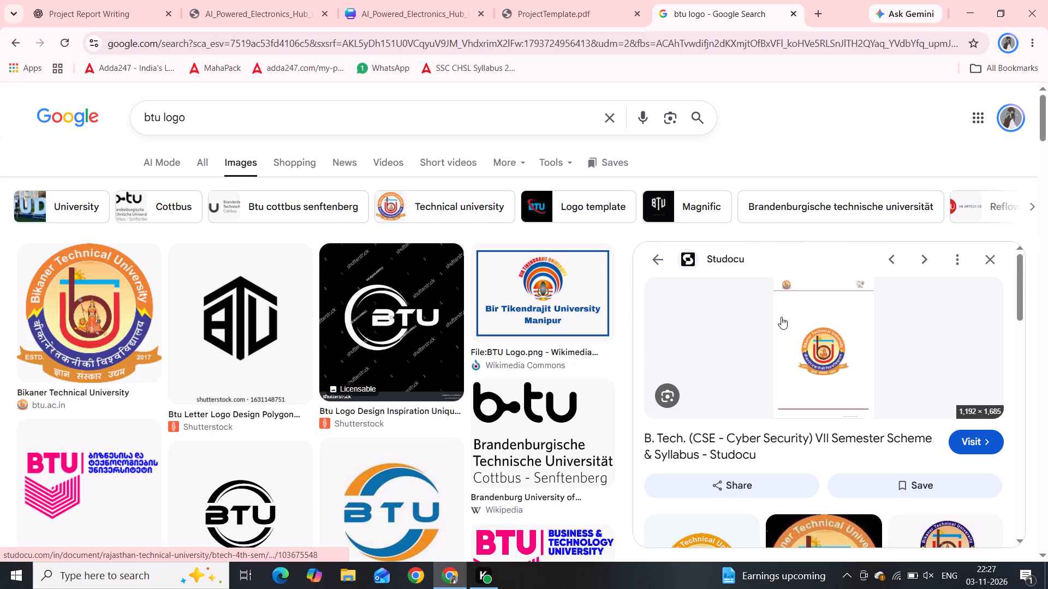
{"action": "right_click", "coordinate": [815, 334]}
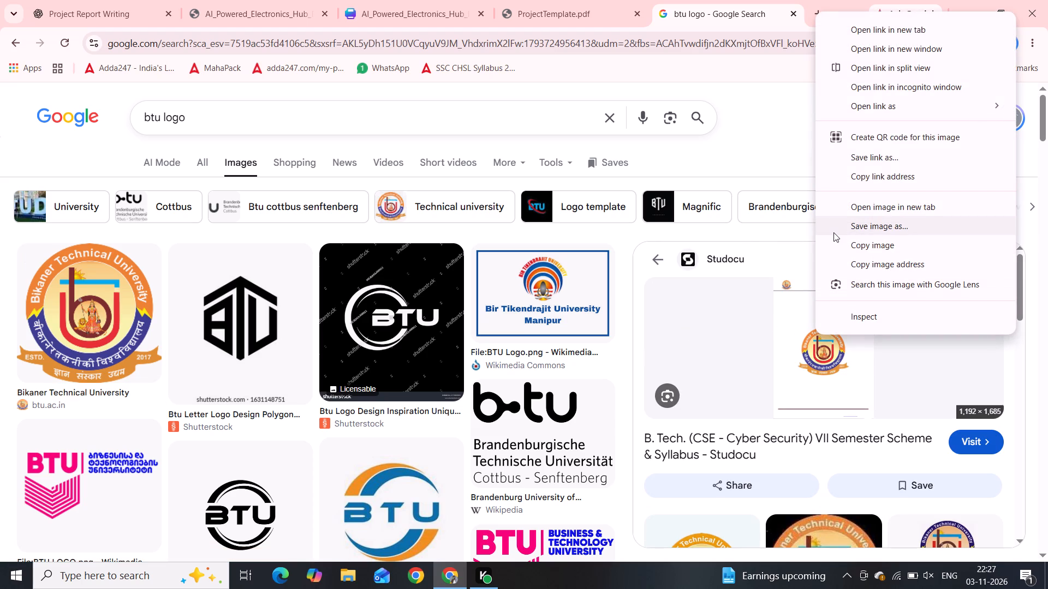
{"action": "left_click", "coordinate": [833, 239]}
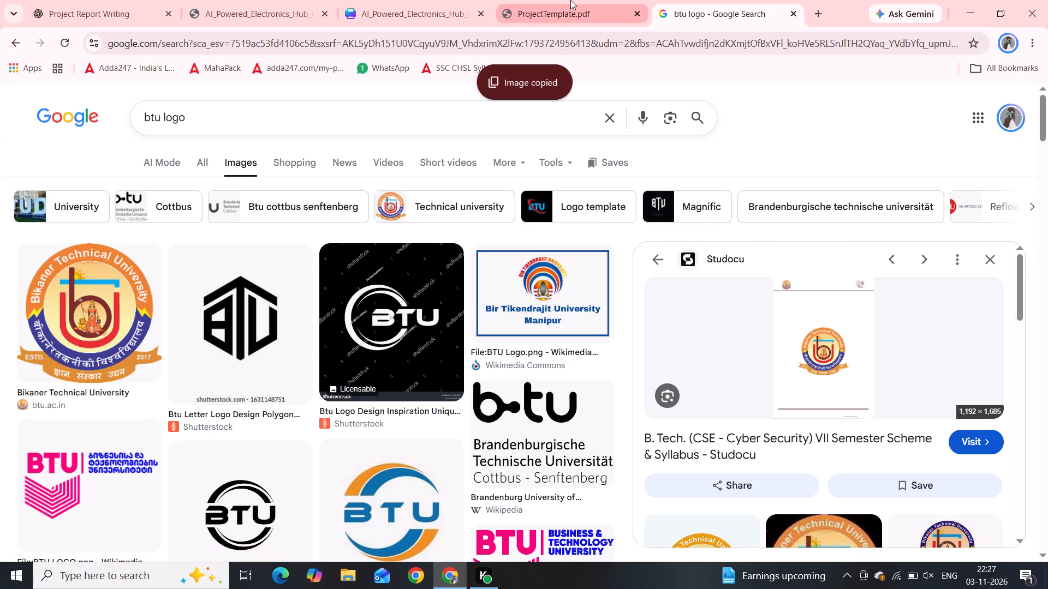
{"action": "left_click", "coordinate": [570, 0]}
{"action": "left_click", "coordinate": [376, 0]}
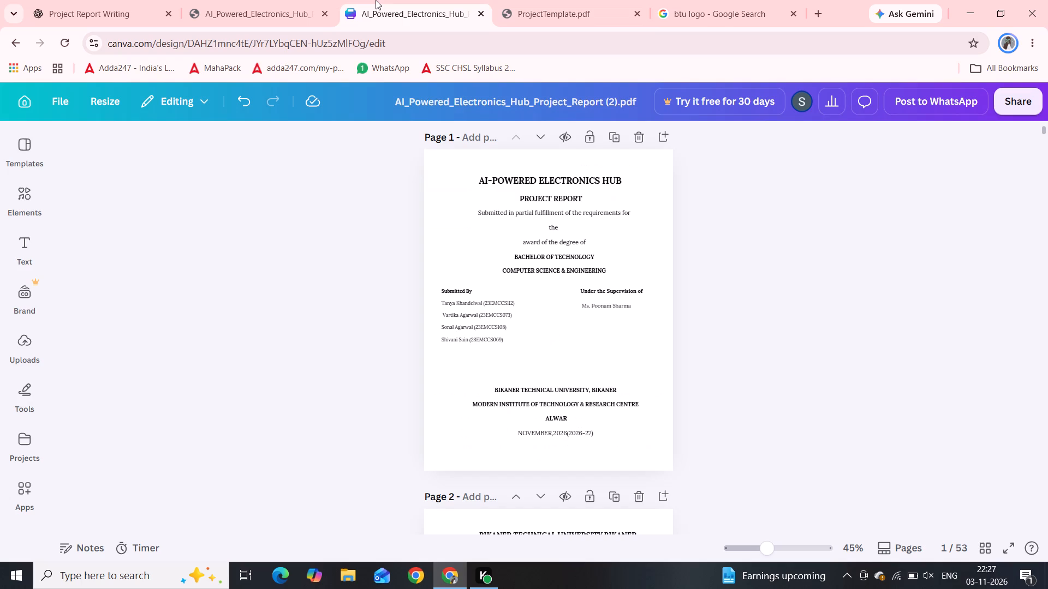
{"action": "key", "text": "ctrl+v"}
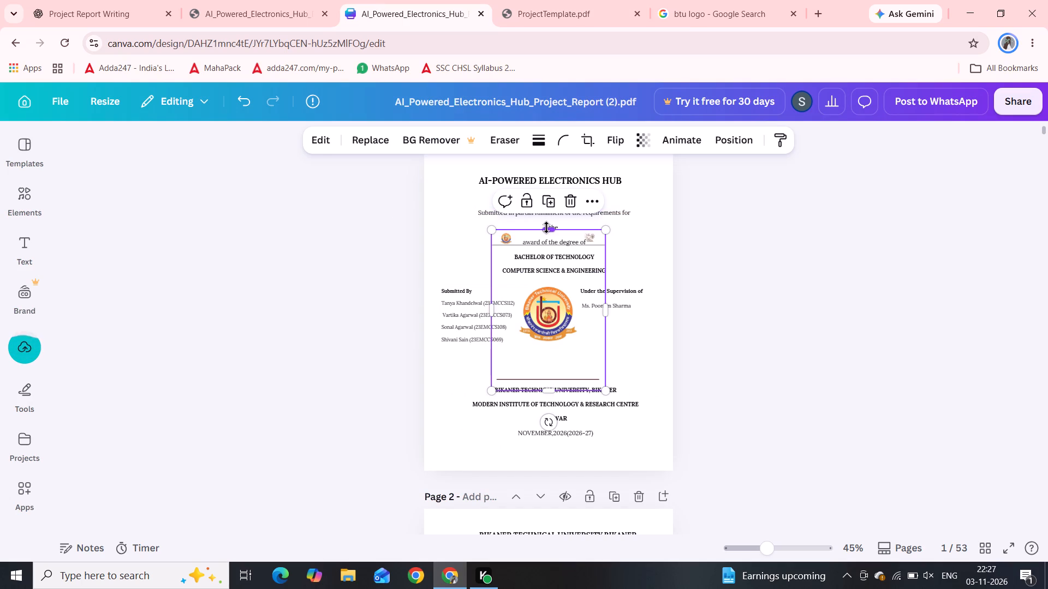
Crop the pasted page image on all four sides so that only the central university logo remains.
{"action": "left_click_drag", "start_coordinate": [546, 227], "coordinate": [556, 283]}
{"action": "left_click_drag", "start_coordinate": [552, 394], "coordinate": [551, 344]}
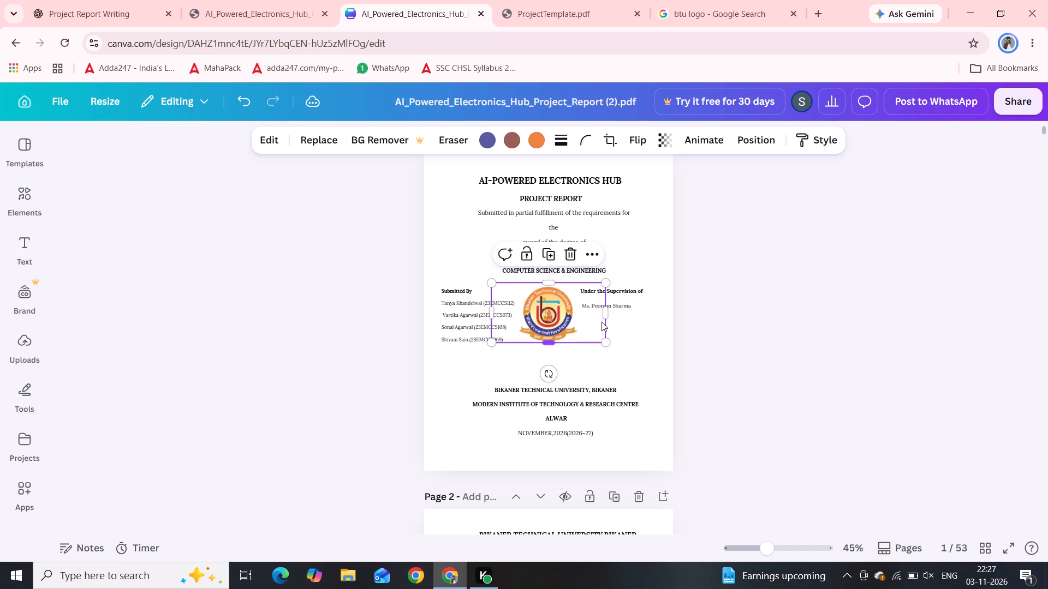
{"action": "left_click_drag", "start_coordinate": [605, 314], "coordinate": [583, 314]}
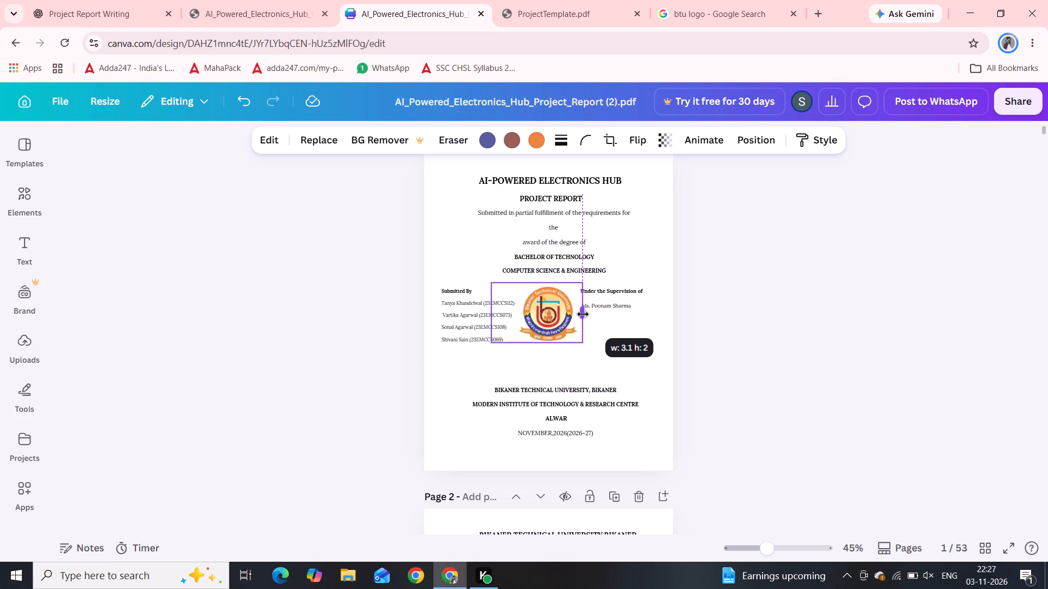
{"action": "left_click_drag", "start_coordinate": [583, 314], "coordinate": [580, 314]}
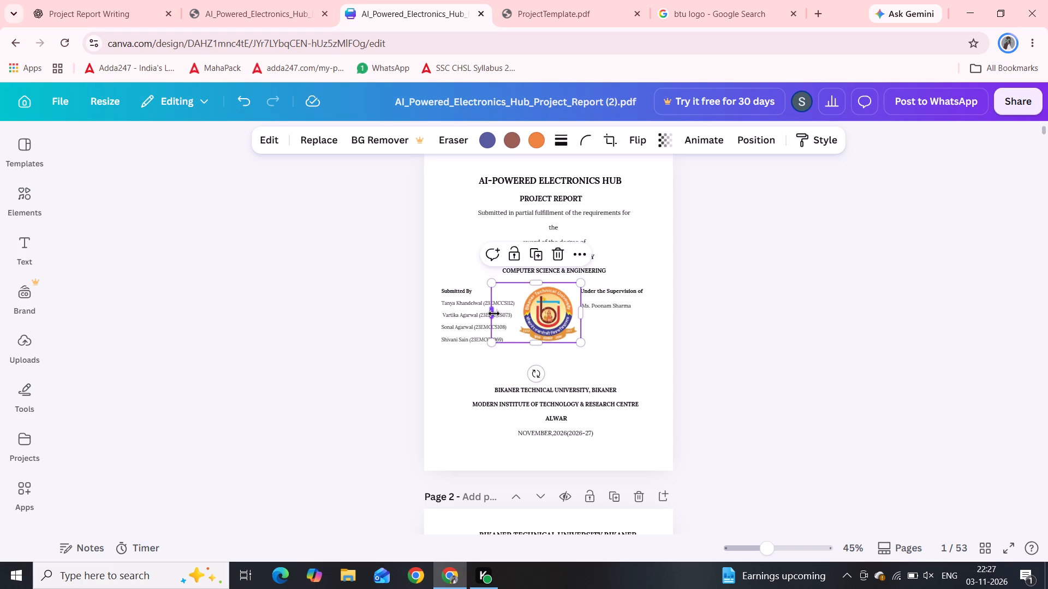
{"action": "left_click_drag", "start_coordinate": [494, 312], "coordinate": [520, 312]}
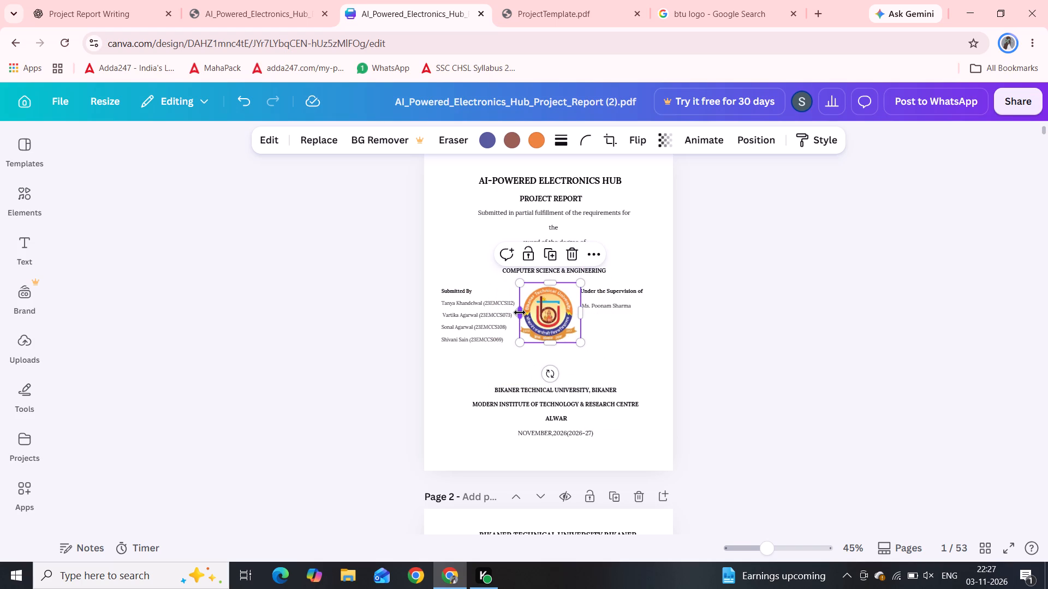
Centre the logo below the names and above the university name block, moving that text block lower on the cover to fit.
{"action": "left_click_drag", "start_coordinate": [540, 318], "coordinate": [544, 359]}
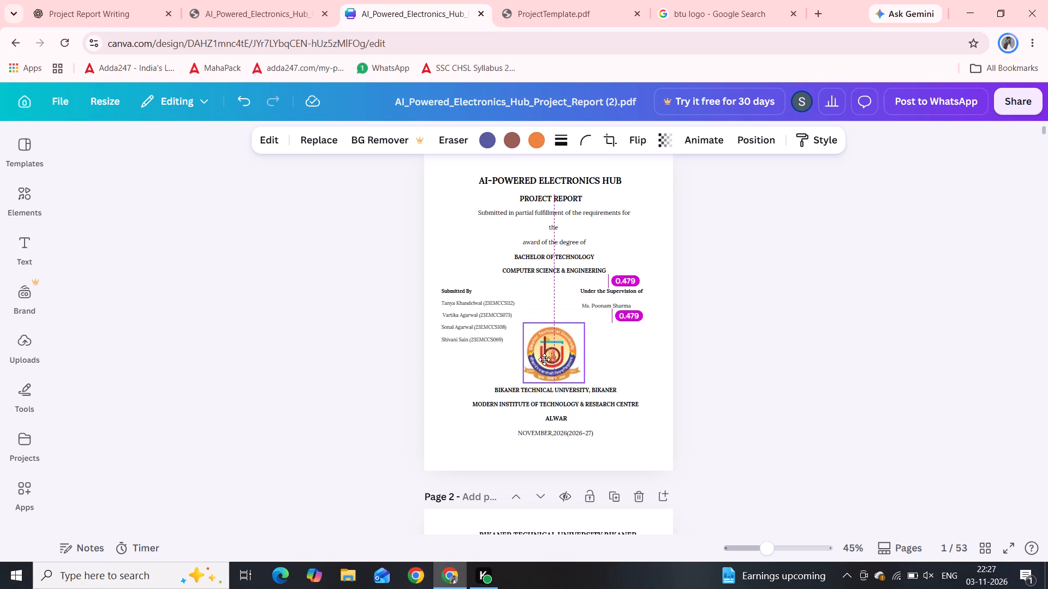
{"action": "left_click_drag", "start_coordinate": [544, 359], "coordinate": [544, 360]}
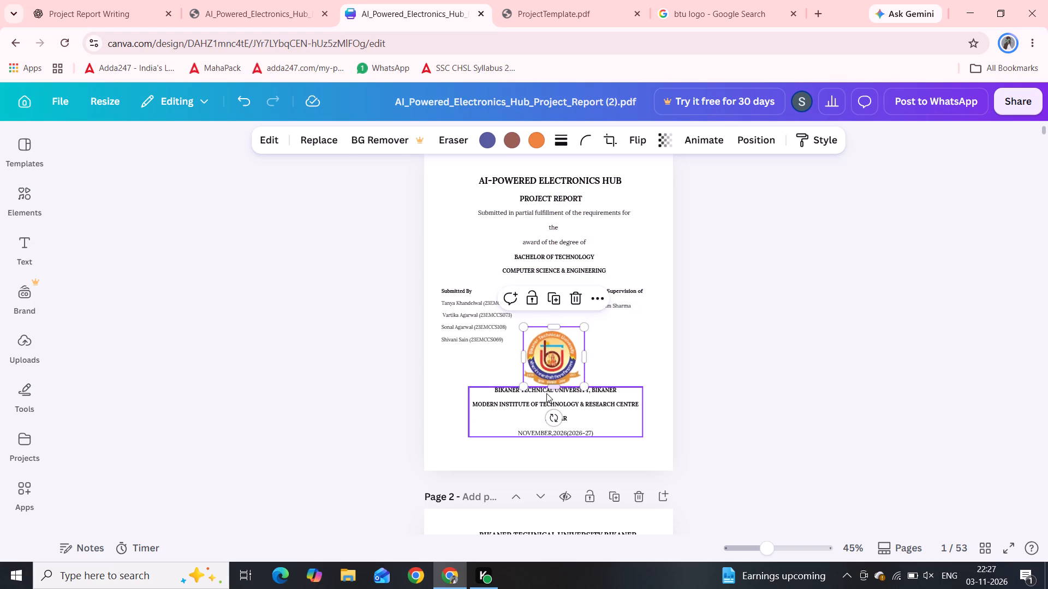
{"action": "left_click_drag", "start_coordinate": [546, 393], "coordinate": [544, 414]}
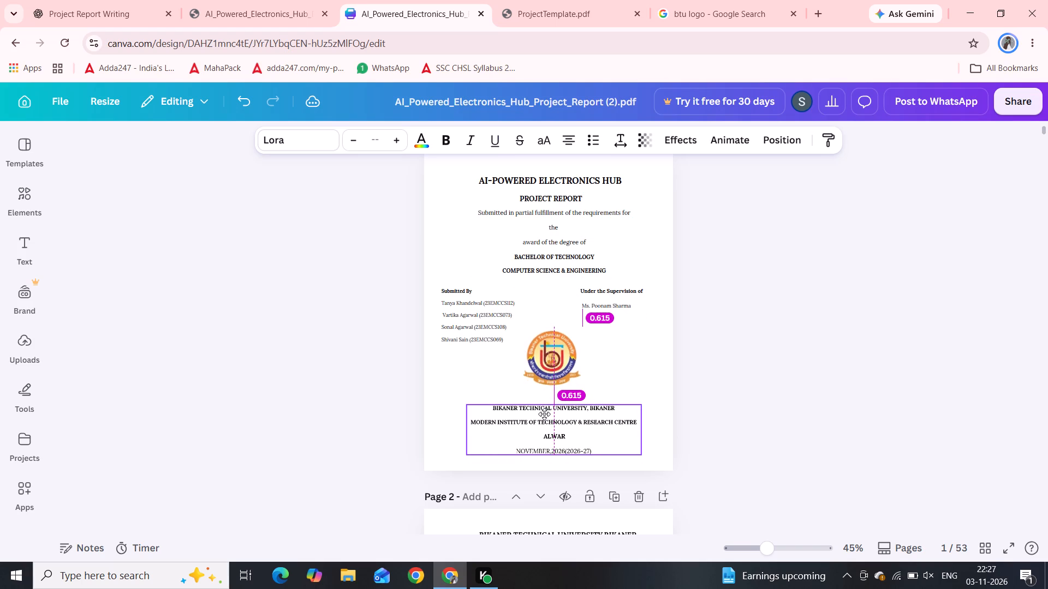
{"action": "left_click_drag", "start_coordinate": [544, 414], "coordinate": [545, 410]}
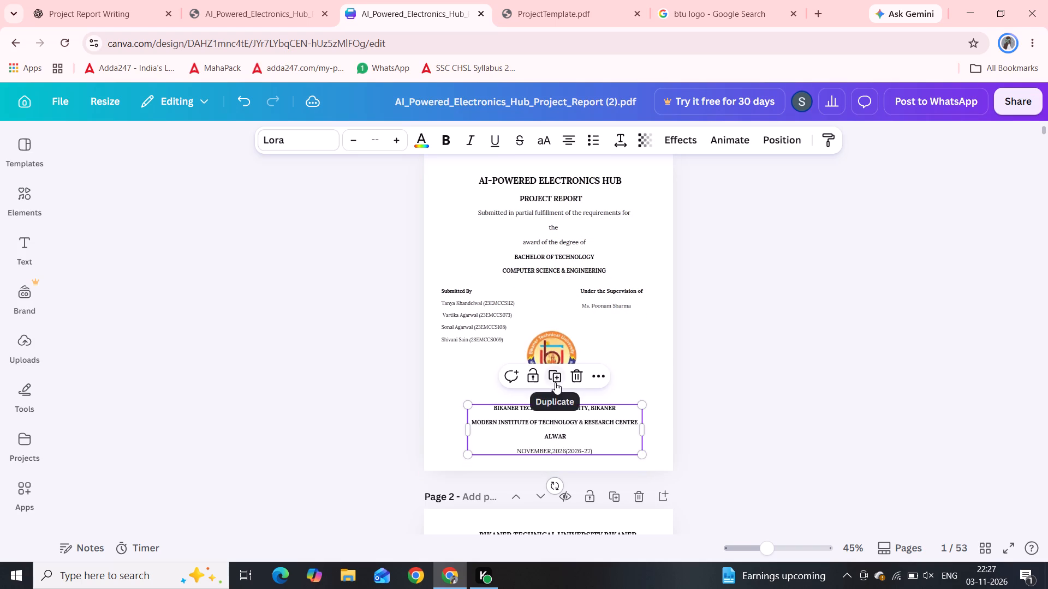
{"action": "left_click_drag", "start_coordinate": [552, 338], "coordinate": [552, 355]}
{"action": "left_click", "coordinate": [499, 362]}
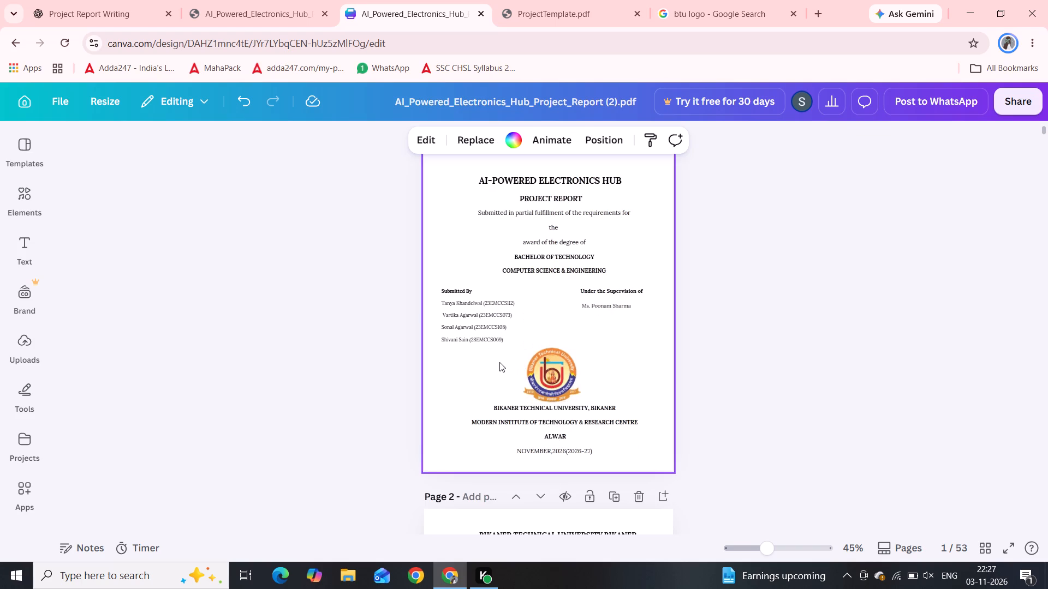
{"action": "left_click_drag", "start_coordinate": [538, 356], "coordinate": [533, 352]}
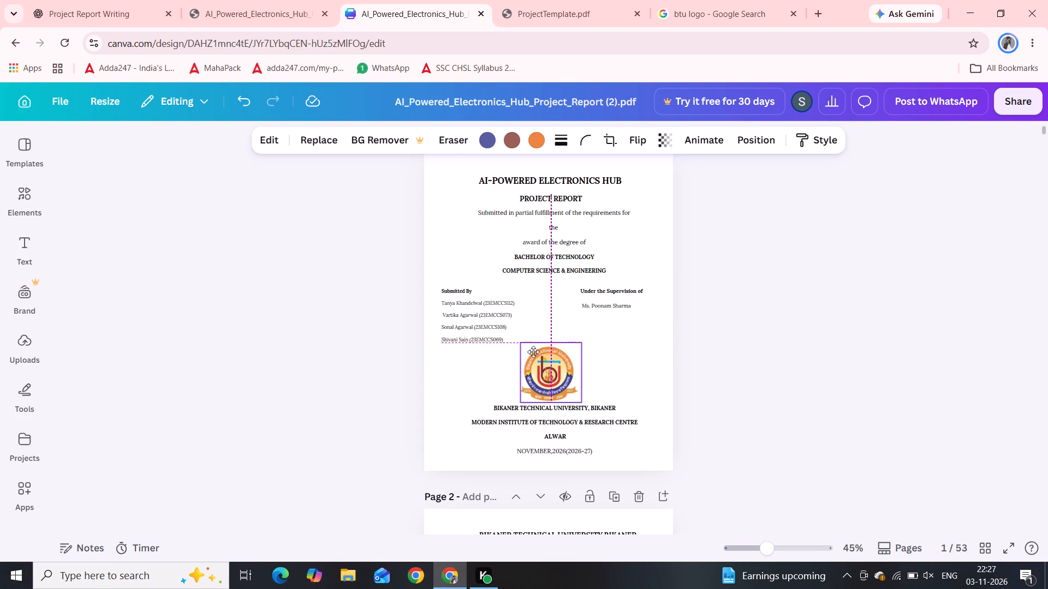
{"action": "left_click_drag", "start_coordinate": [533, 352], "coordinate": [533, 351]}
{"action": "left_click_drag", "start_coordinate": [530, 418], "coordinate": [529, 418]}
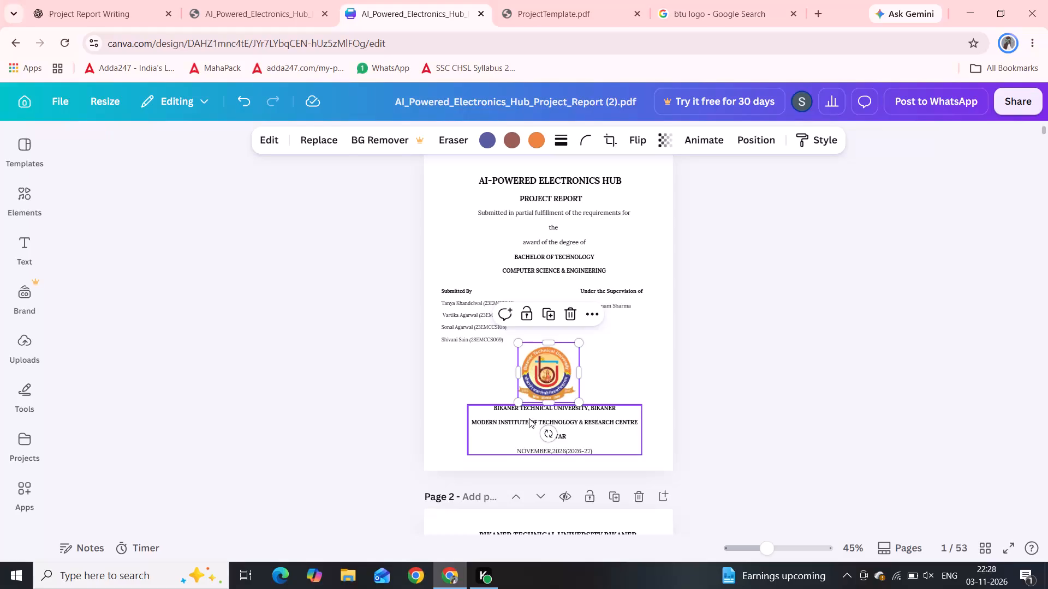
{"action": "left_click_drag", "start_coordinate": [529, 418], "coordinate": [524, 420]}
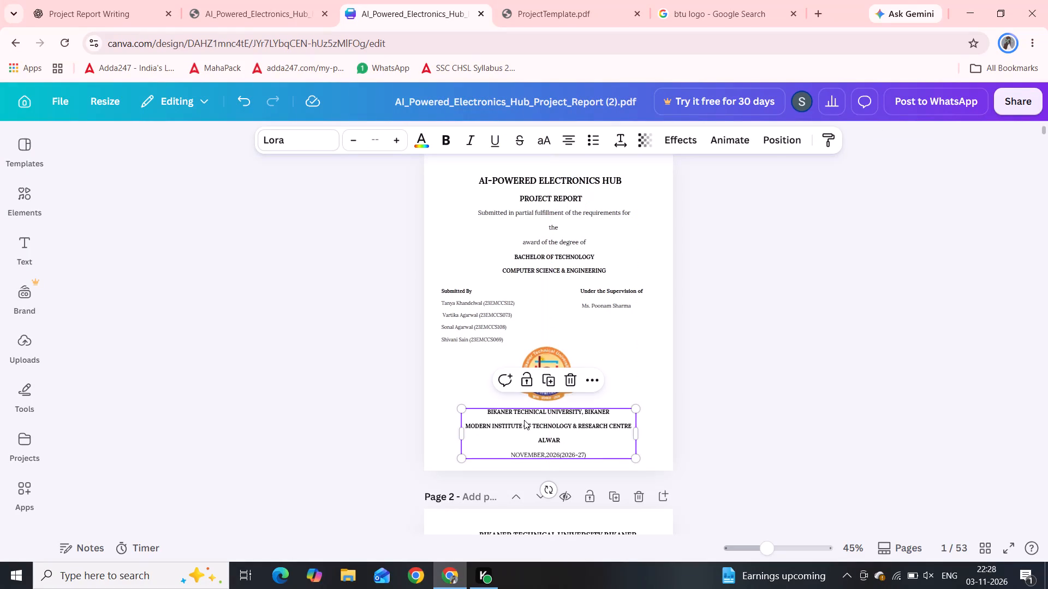
{"action": "left_click", "coordinate": [378, 389]}
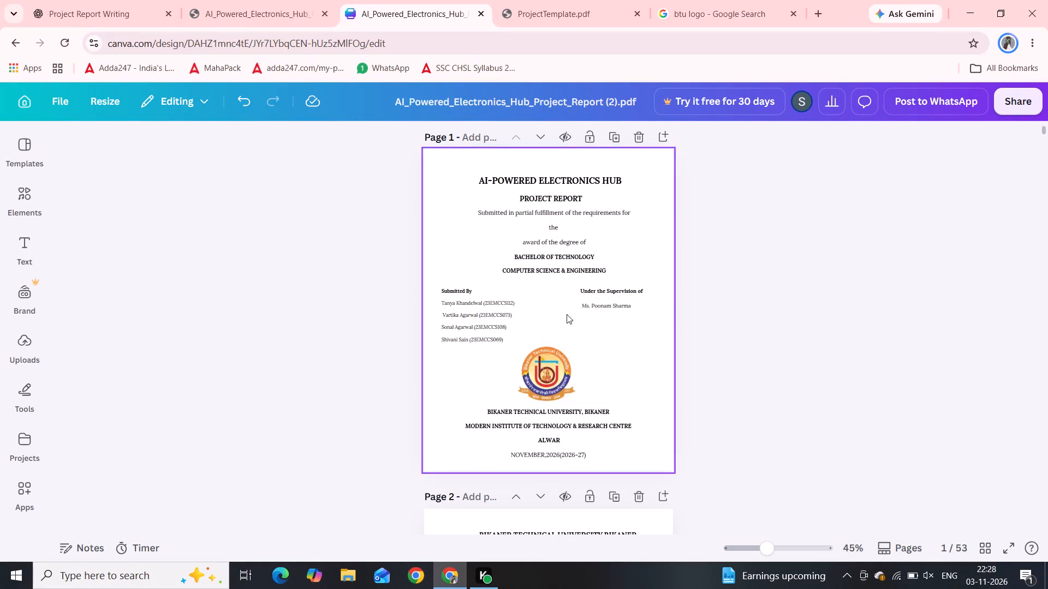
Nudge the "Under the Supervision of" block slightly down and inward on the cover page.
{"action": "left_click", "coordinate": [608, 303]}
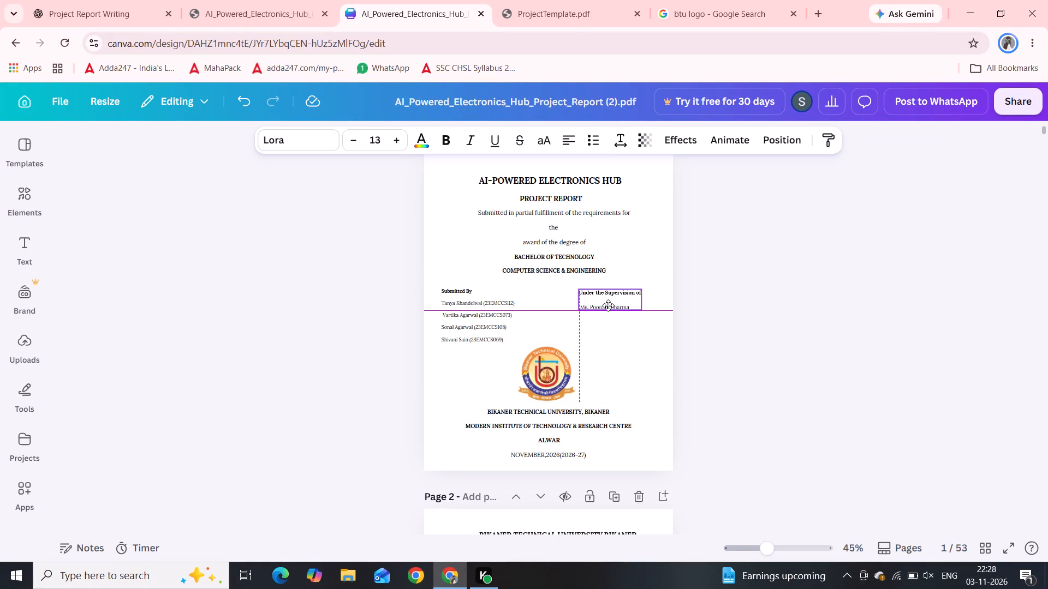
{"action": "left_click", "coordinate": [612, 368]}
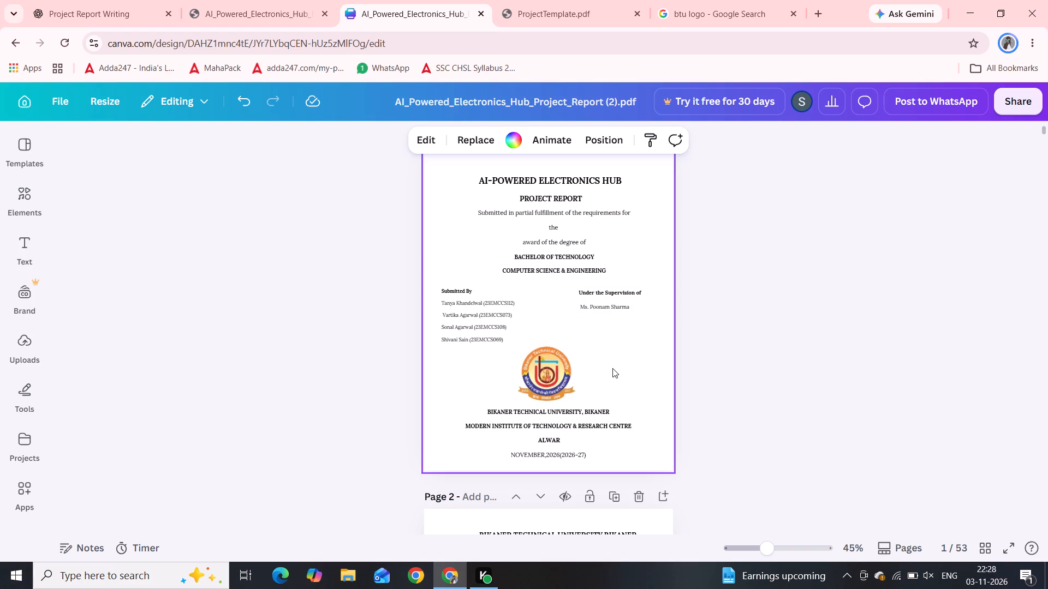
{"action": "left_click", "coordinate": [784, 286]}
{"action": "scroll", "coordinate": [705, 289], "scroll_direction": "down", "scroll_amount": 4}
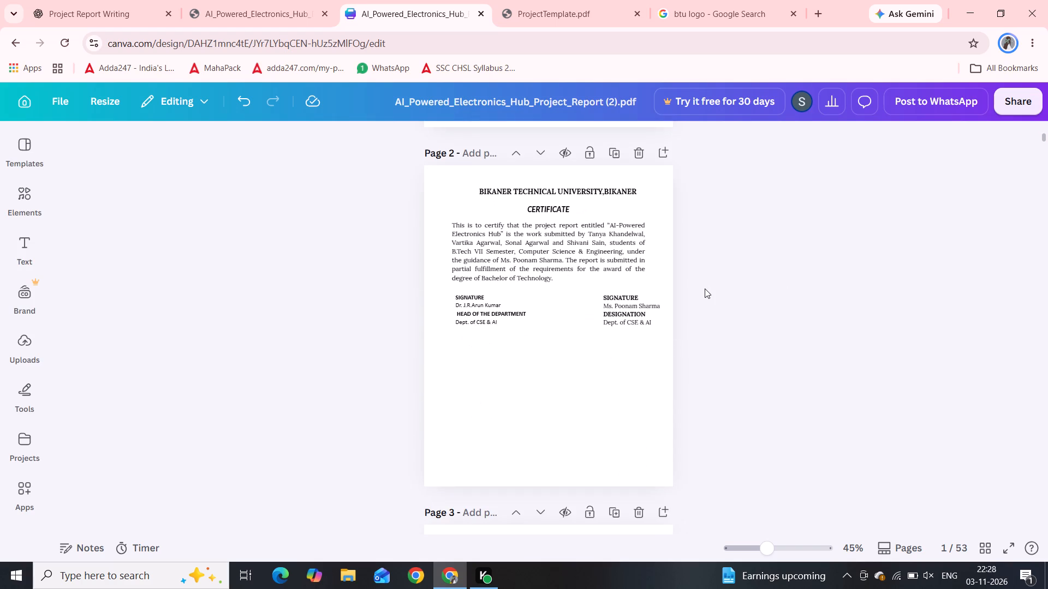
{"action": "scroll", "coordinate": [705, 289], "scroll_direction": "down", "scroll_amount": 18}
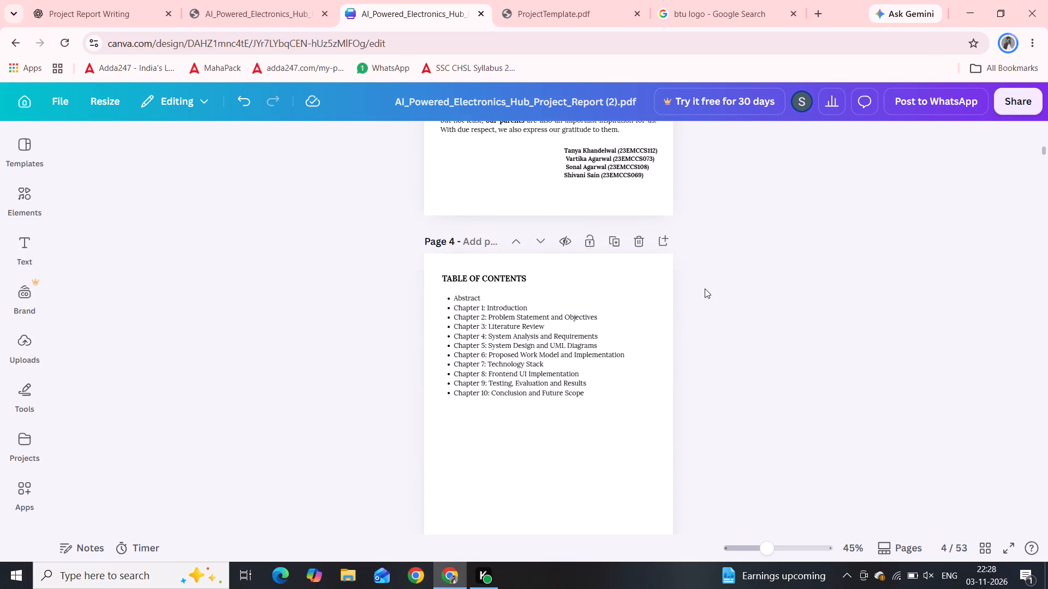
{"action": "scroll", "coordinate": [705, 289], "scroll_direction": "down", "scroll_amount": 18}
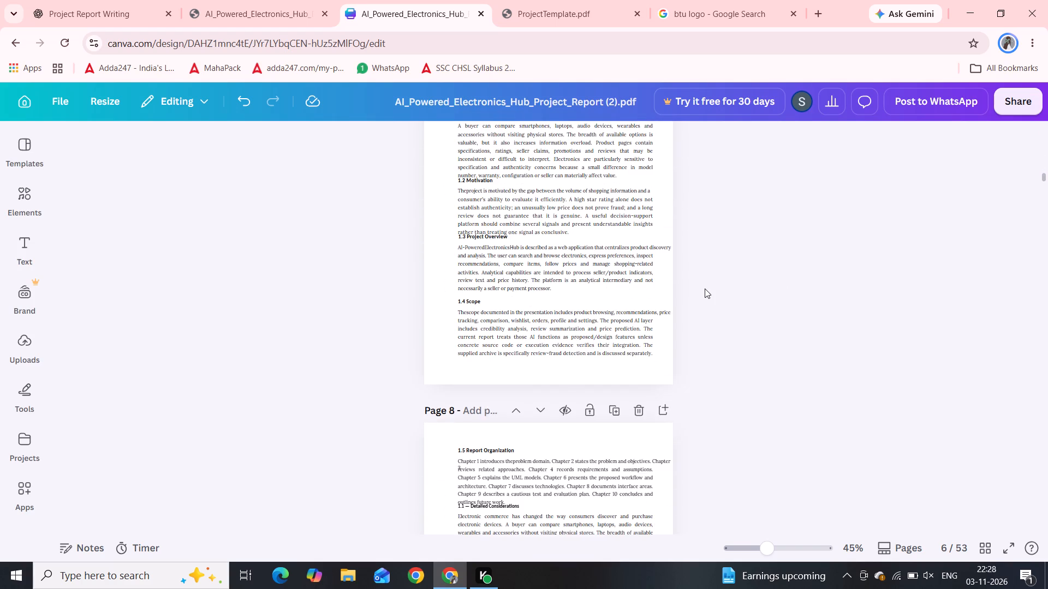
{"action": "scroll", "coordinate": [705, 289], "scroll_direction": "down", "scroll_amount": 15}
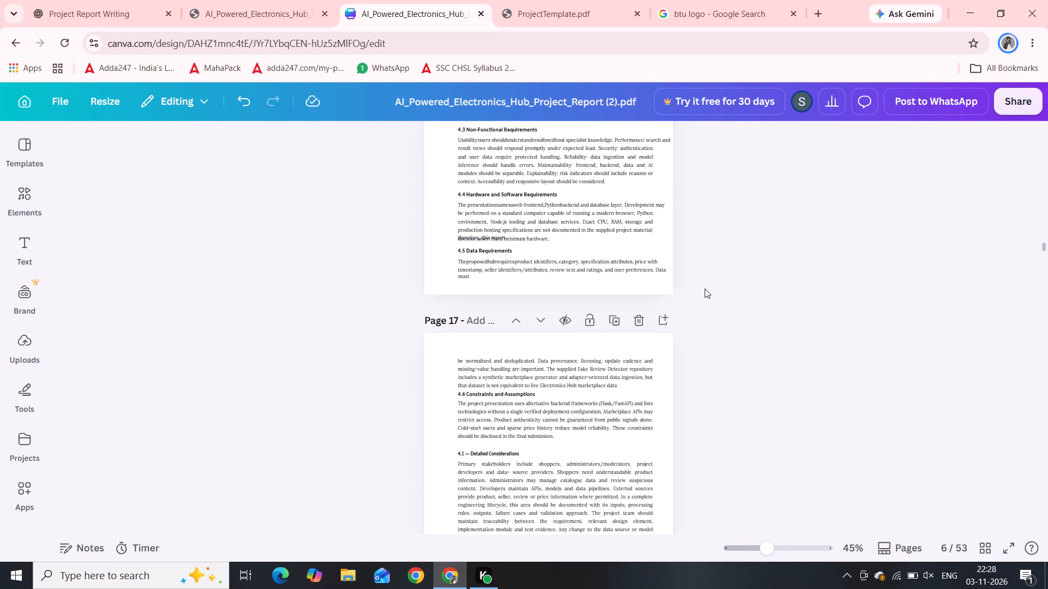
{"action": "scroll", "coordinate": [705, 289], "scroll_direction": "down", "scroll_amount": 11}
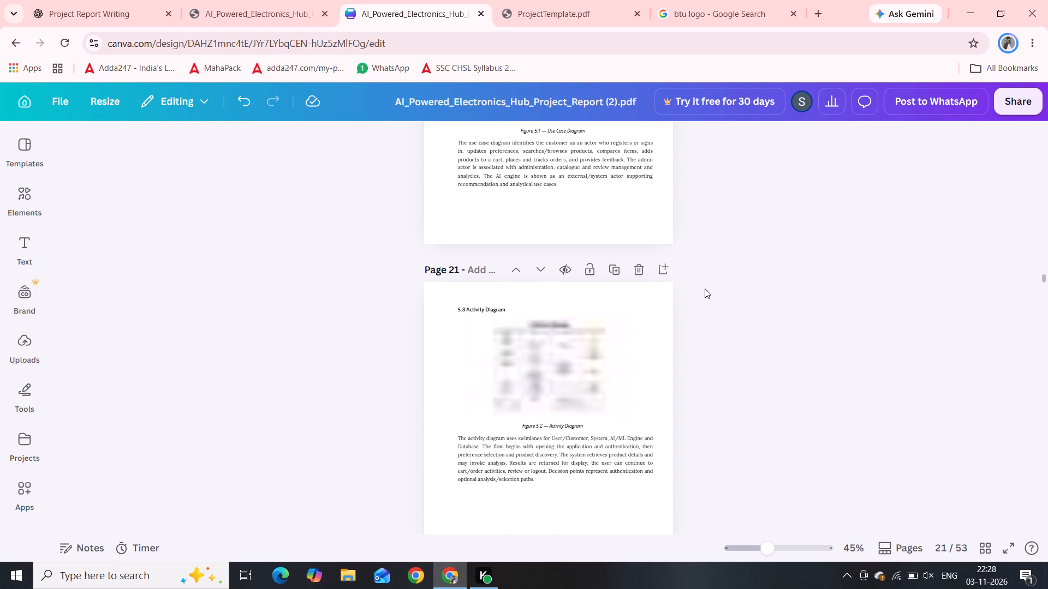
{"action": "scroll", "coordinate": [705, 289], "scroll_direction": "up", "scroll_amount": 3}
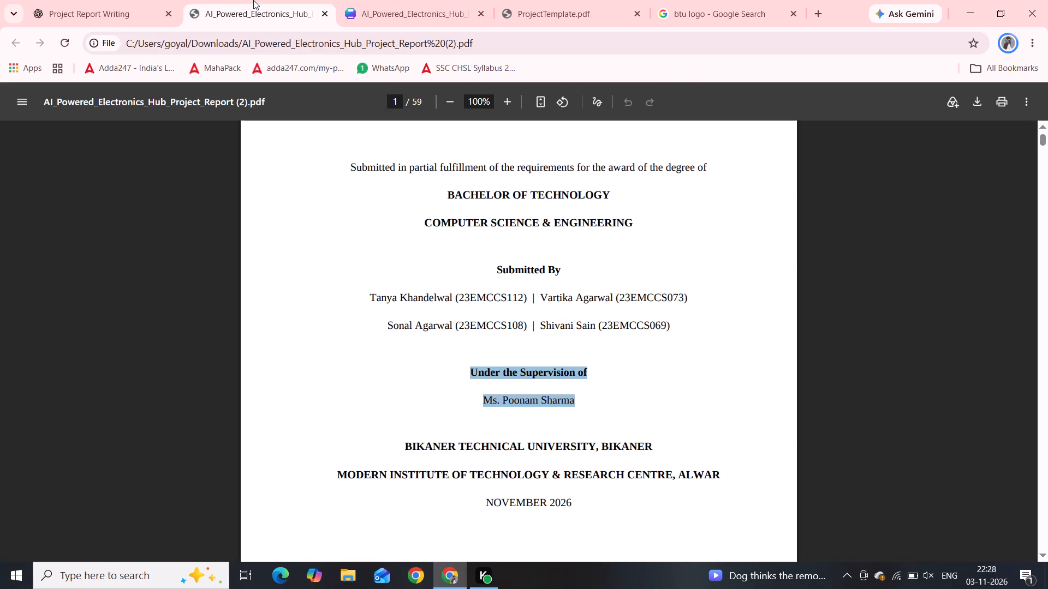
{"action": "left_click", "coordinate": [352, 0]}
Review the remaining report pages in Canva from the Chapter 5 use case diagram through the final page 53.
{"action": "scroll", "coordinate": [479, 348], "scroll_direction": "down", "scroll_amount": 1}
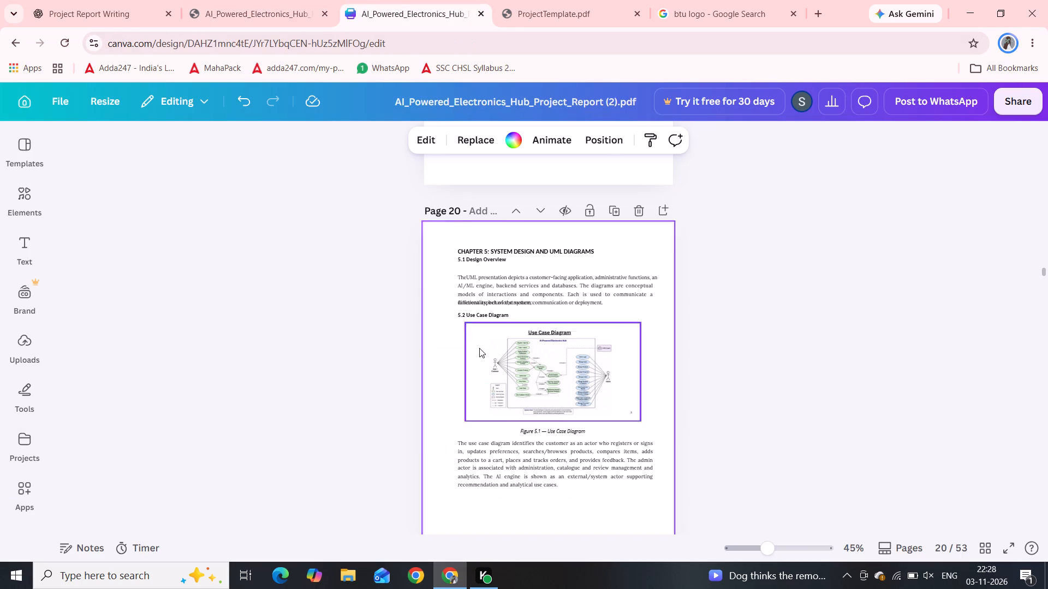
{"action": "scroll", "coordinate": [479, 348], "scroll_direction": "down", "scroll_amount": 13}
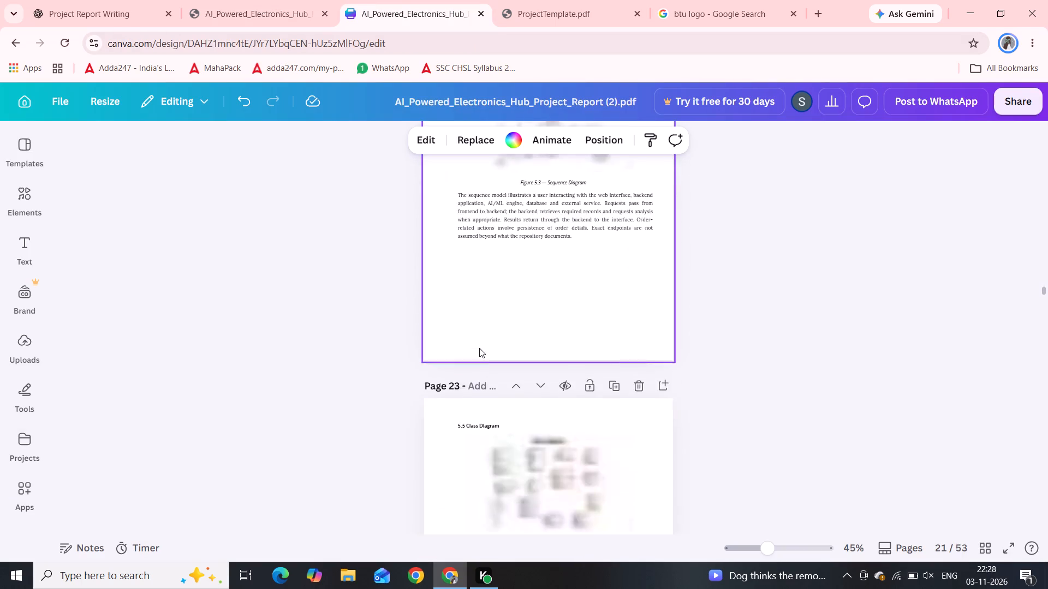
{"action": "scroll", "coordinate": [479, 348], "scroll_direction": "down", "scroll_amount": 20}
{"action": "scroll", "coordinate": [479, 348], "scroll_direction": "down", "scroll_amount": 16}
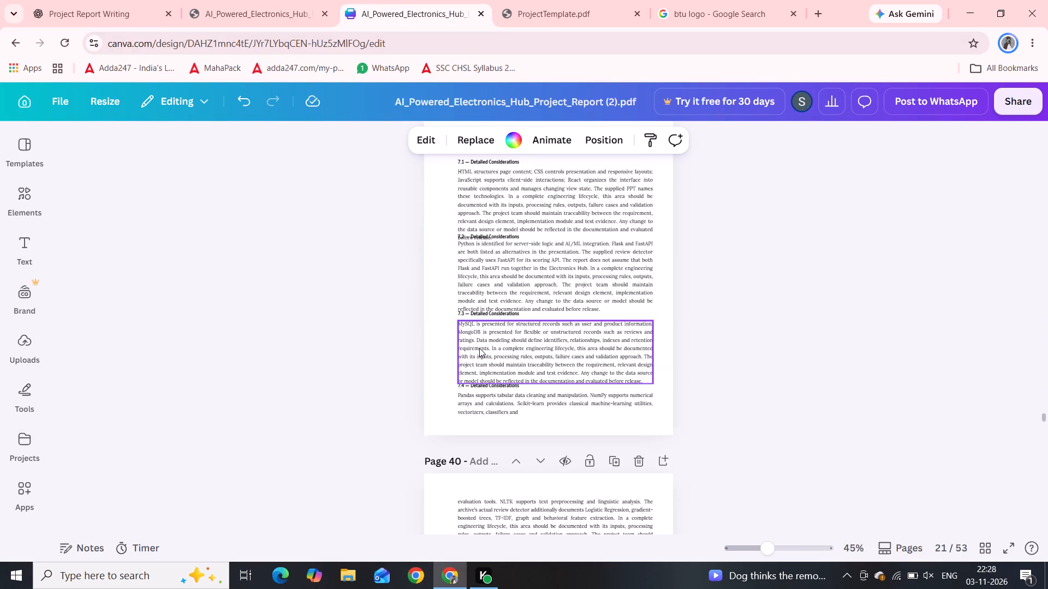
{"action": "scroll", "coordinate": [479, 348], "scroll_direction": "down", "scroll_amount": 16}
{"action": "scroll", "coordinate": [479, 348], "scroll_direction": "down", "scroll_amount": 8}
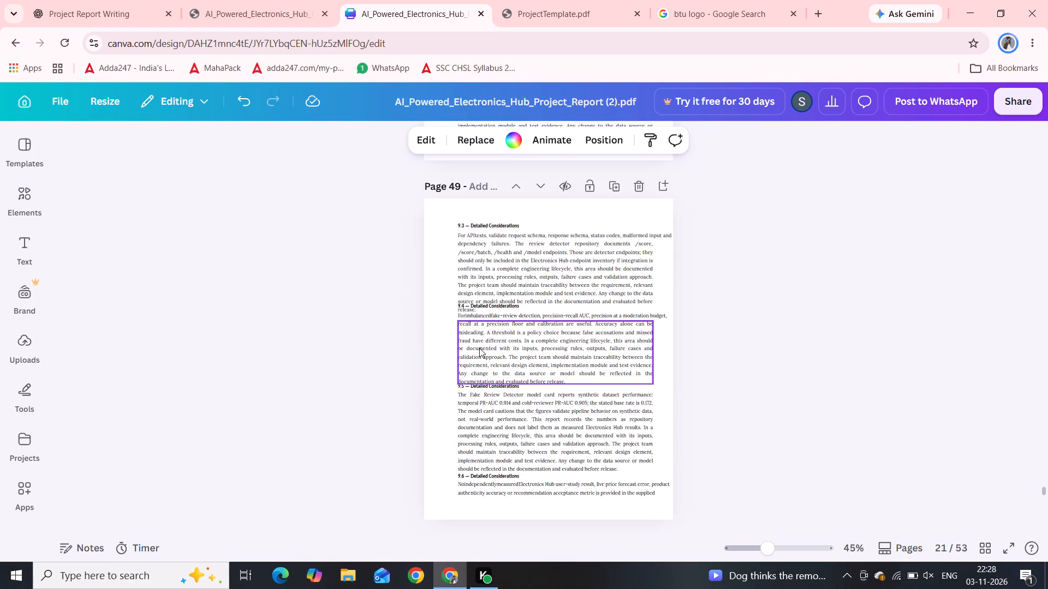
{"action": "scroll", "coordinate": [479, 348], "scroll_direction": "down", "scroll_amount": 7}
{"action": "scroll", "coordinate": [553, 304], "scroll_direction": "down", "scroll_amount": 7}
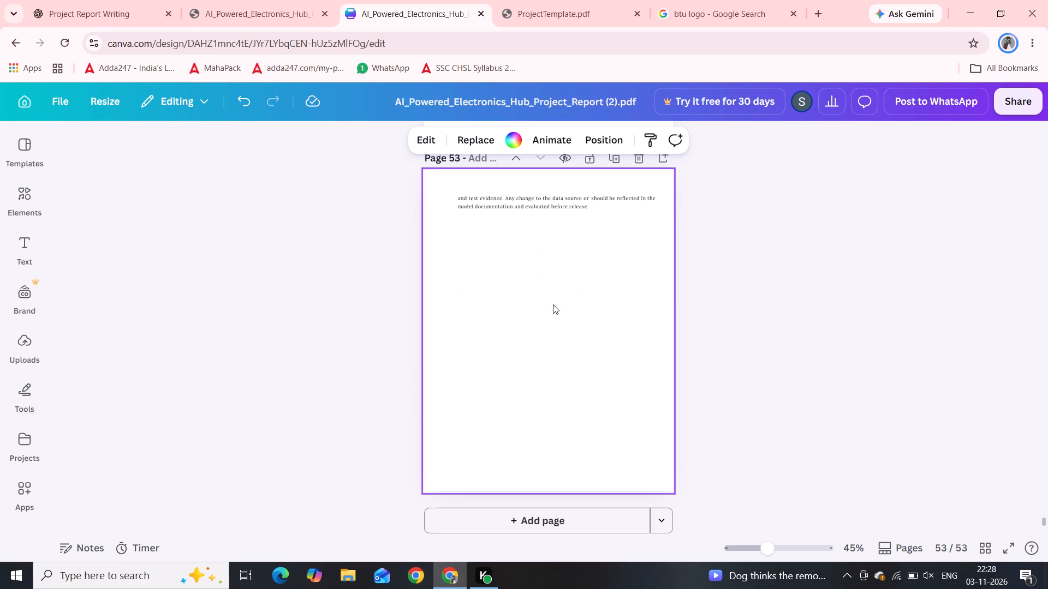
{"action": "scroll", "coordinate": [553, 304], "scroll_direction": "down", "scroll_amount": 3}
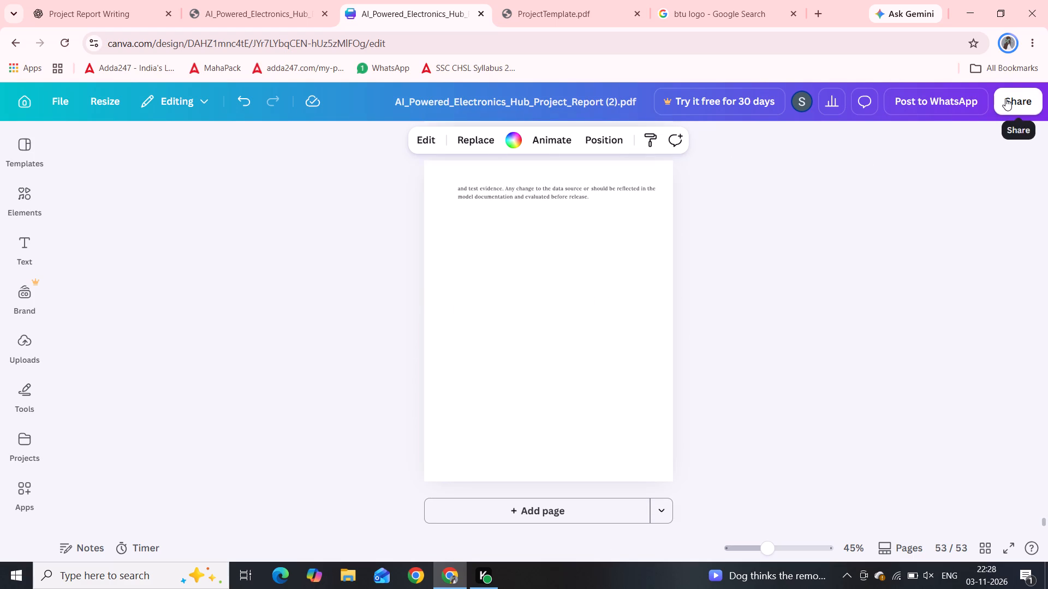
Download all pages of the report design as a PDF with the Digital preset.
{"action": "left_click", "coordinate": [1005, 98]}
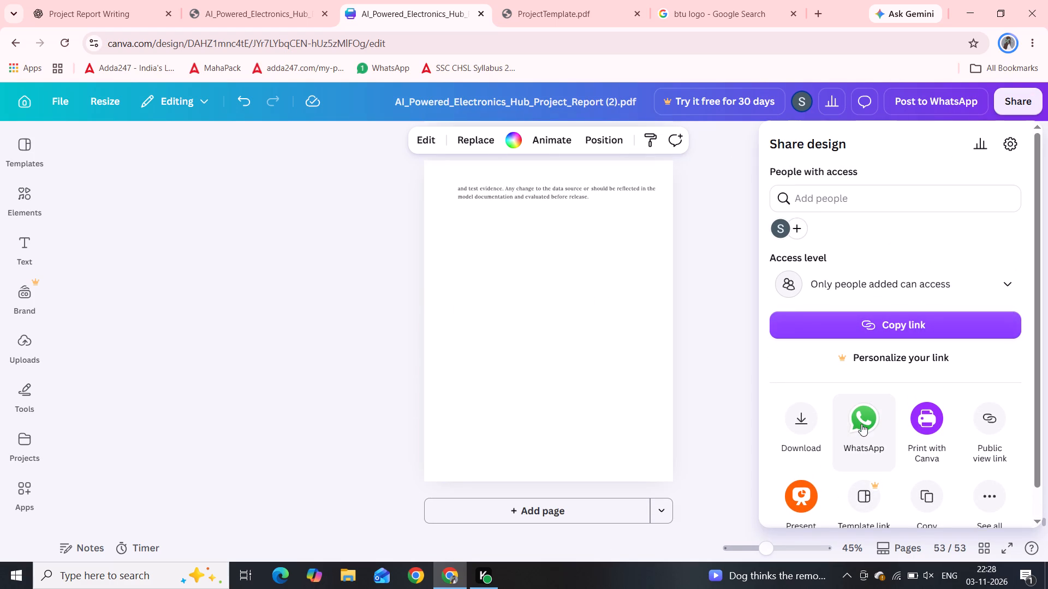
{"action": "scroll", "coordinate": [807, 485], "scroll_direction": "down", "scroll_amount": 1}
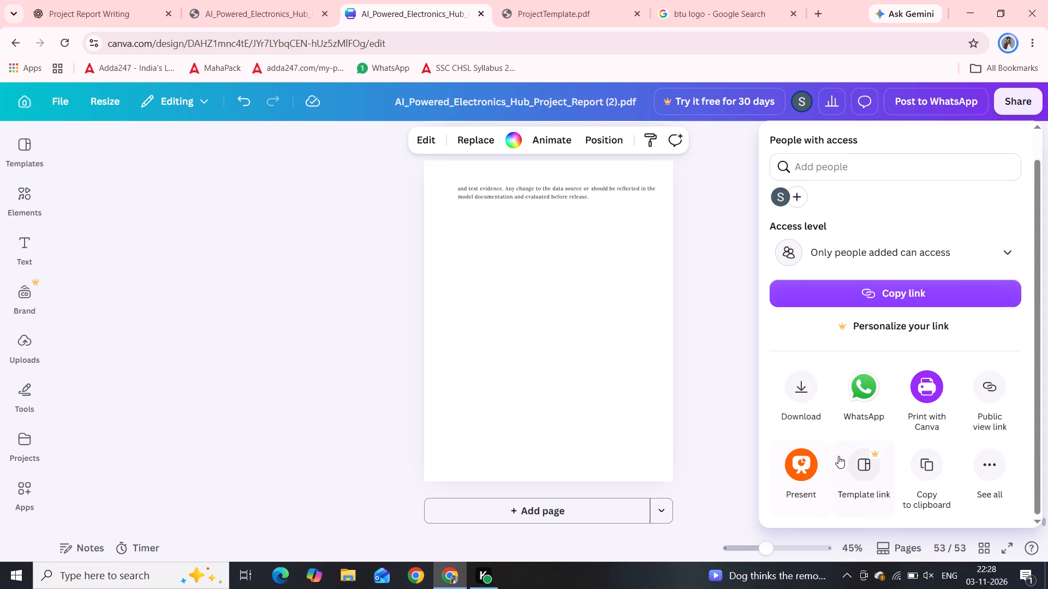
{"action": "left_click", "coordinate": [988, 475]}
{"action": "left_click", "coordinate": [807, 429]}
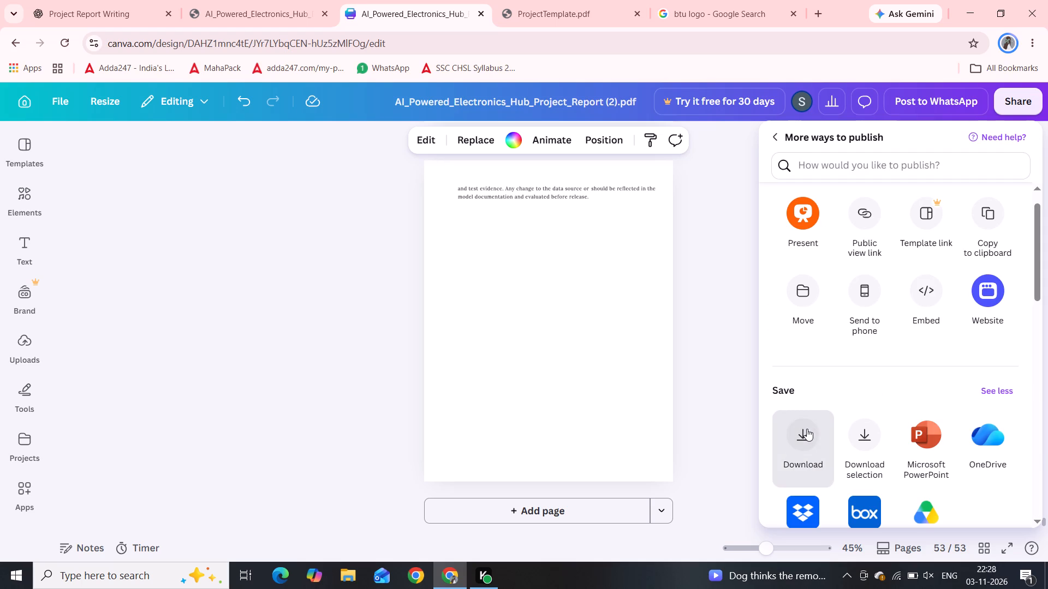
{"action": "left_click", "coordinate": [878, 196]}
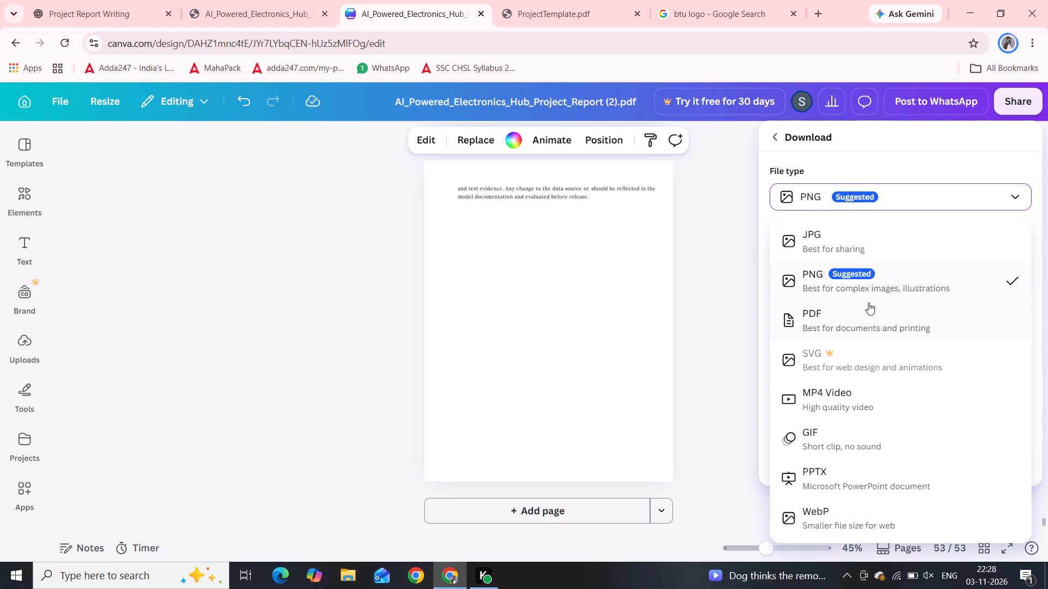
{"action": "left_click", "coordinate": [868, 309]}
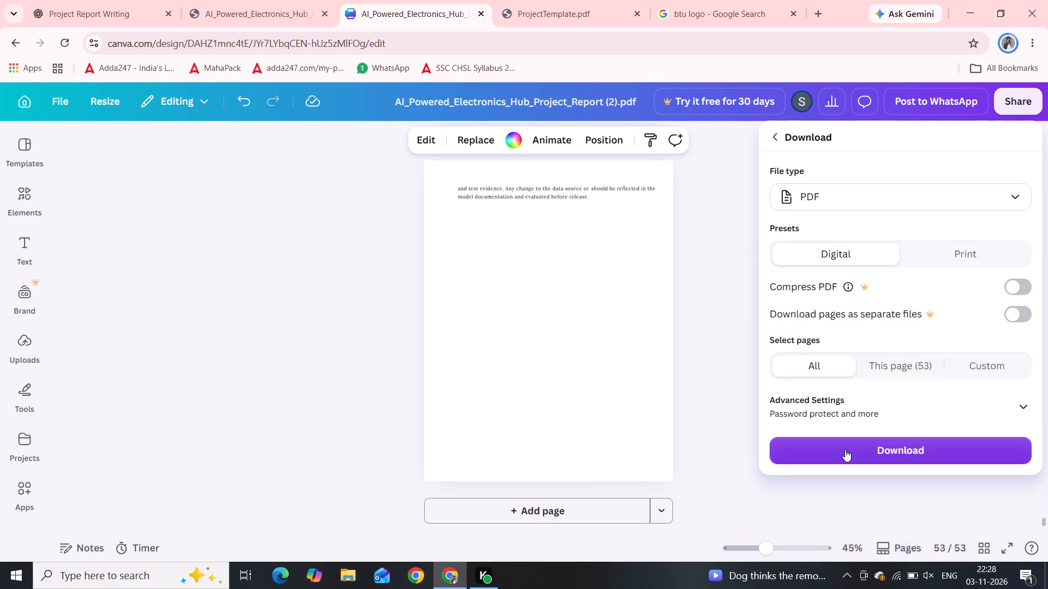
{"action": "left_click", "coordinate": [845, 449]}
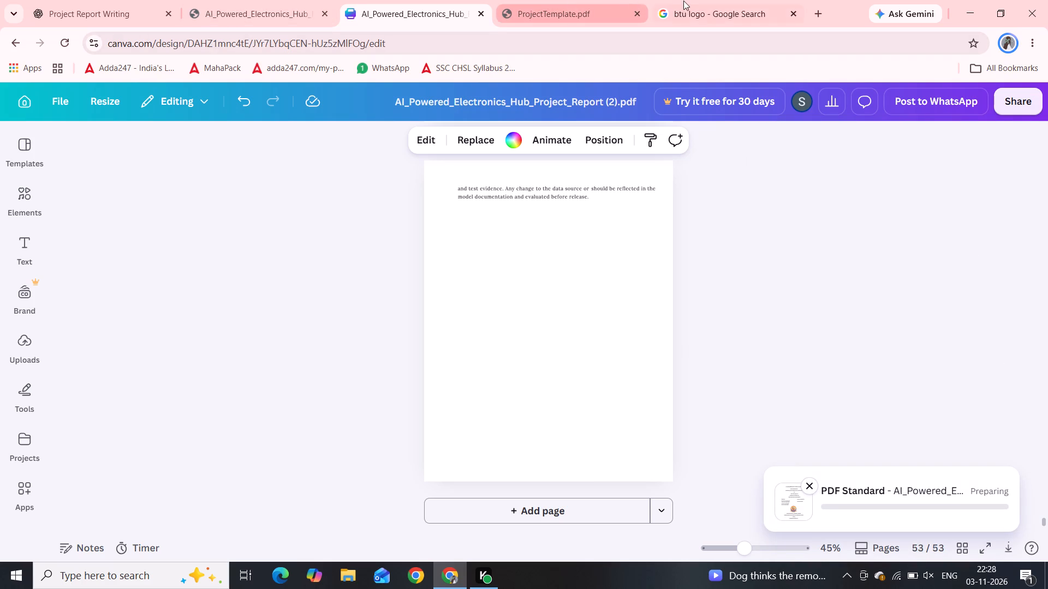
Close the "btu logo" search results and open WhatsApp Web in a new browser tab.
{"action": "left_click", "coordinate": [793, 14]}
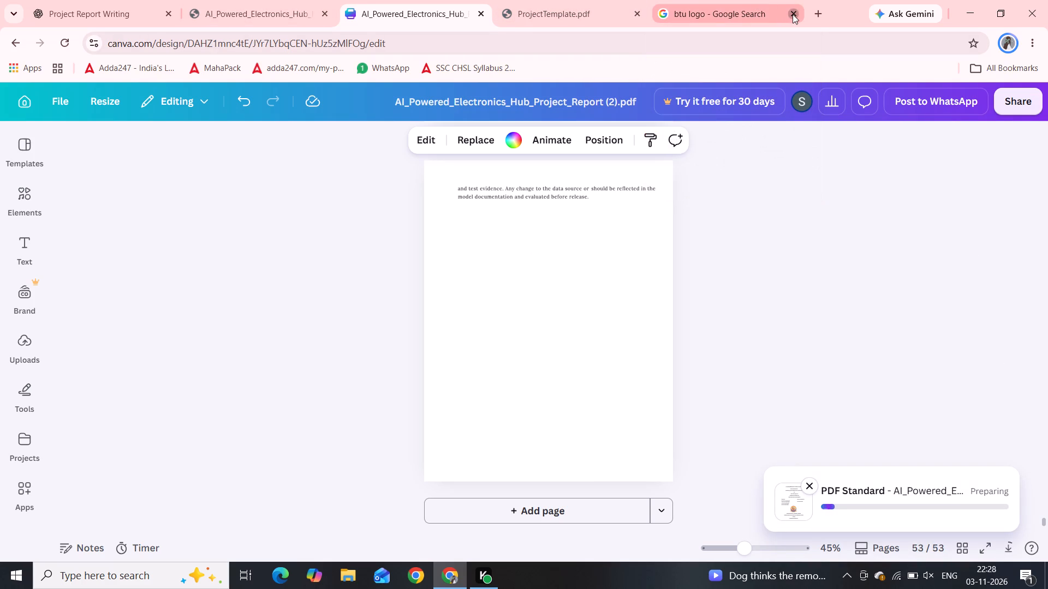
{"action": "left_click", "coordinate": [689, 7]}
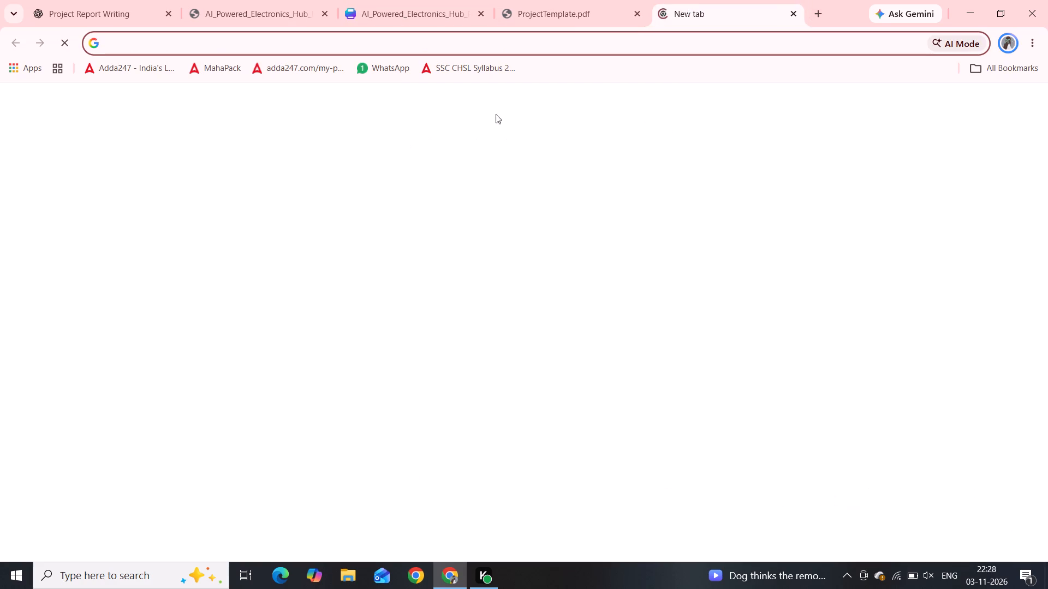
{"action": "left_click", "coordinate": [391, 71]}
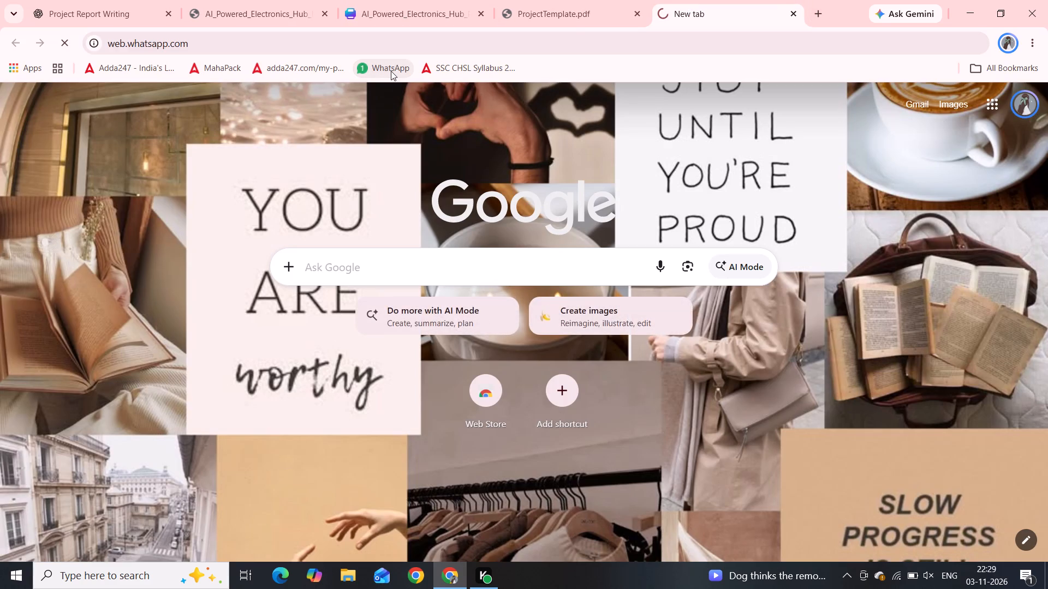